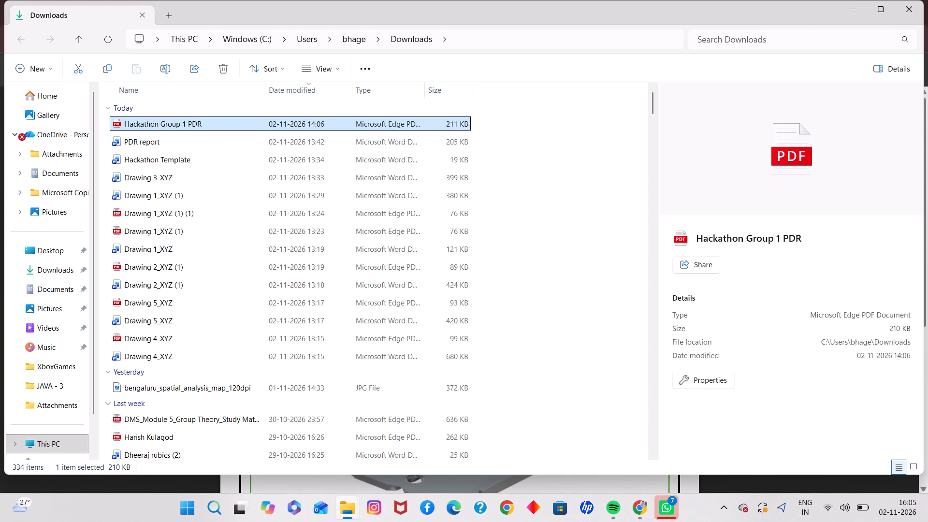
Close the open Spotify window, leaving the Downloads folder, the PDF and the other windows open.
click(815, 363)
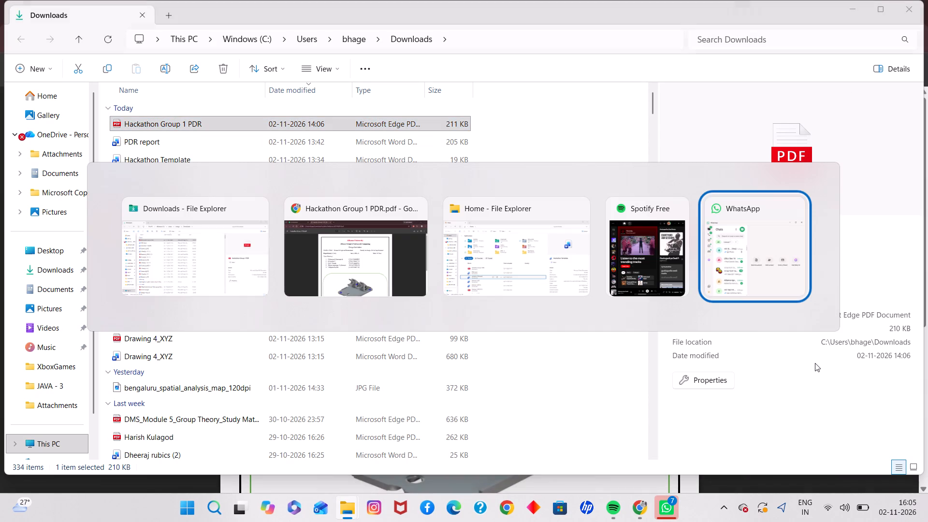
key(Delete)
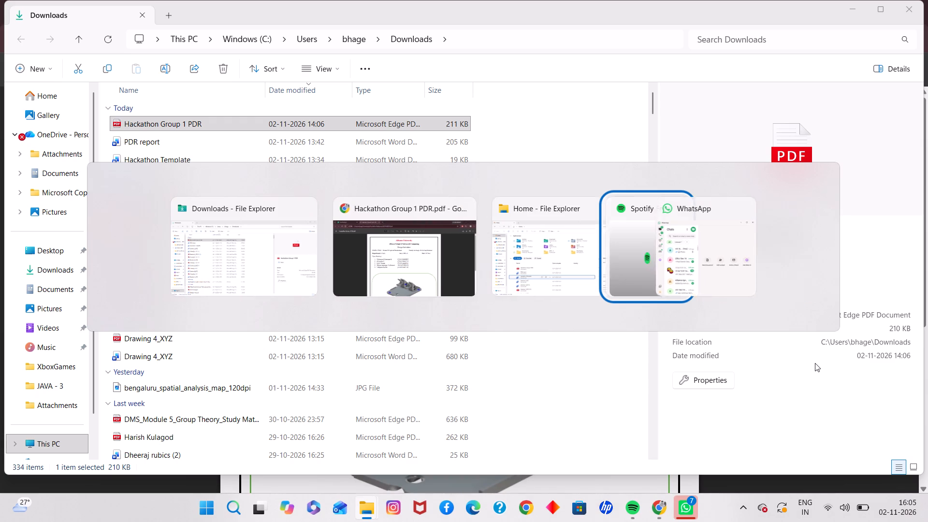
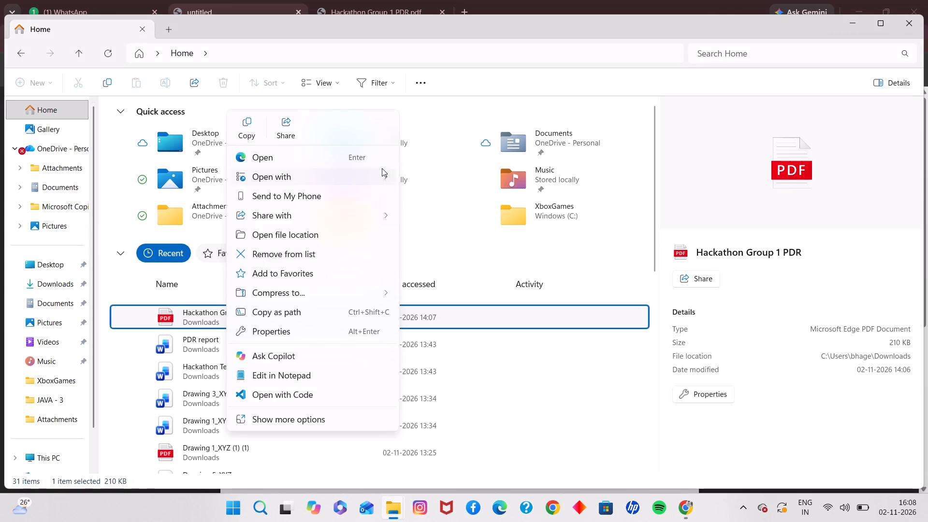
click(378, 181)
click(449, 251)
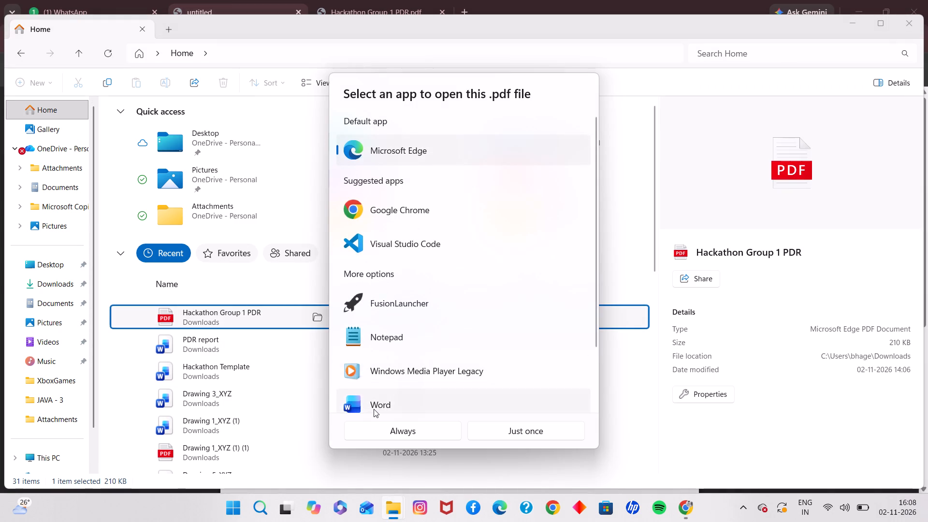
click(374, 409)
click(521, 434)
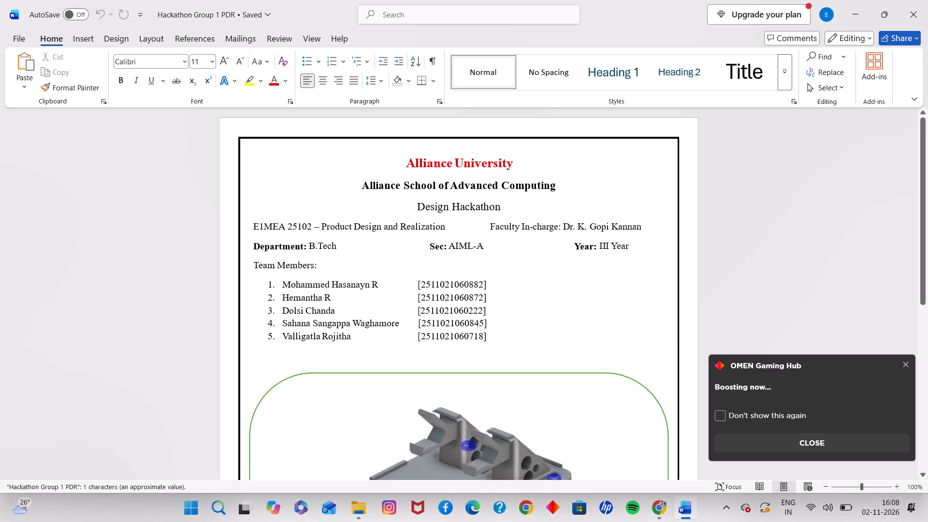
Delete the list number and the leading part of the name in the first team member row.
click(268, 284)
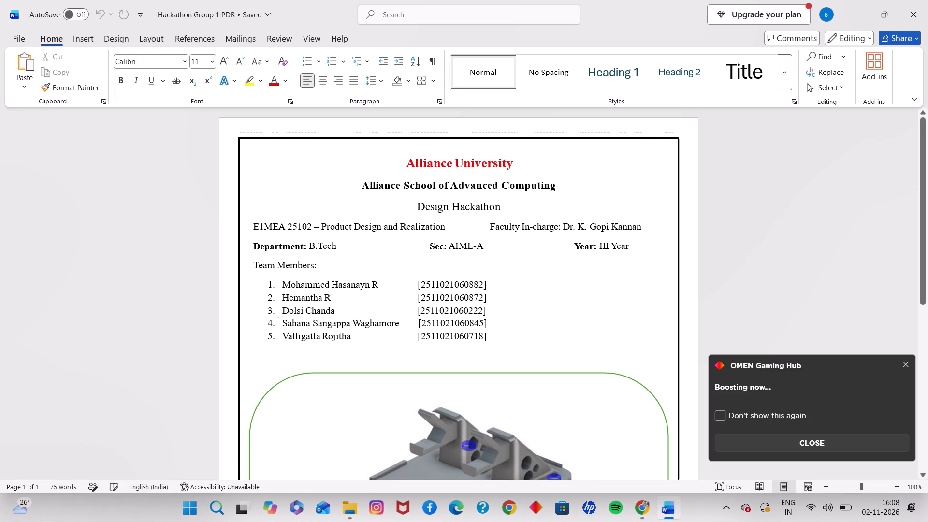
click(302, 276)
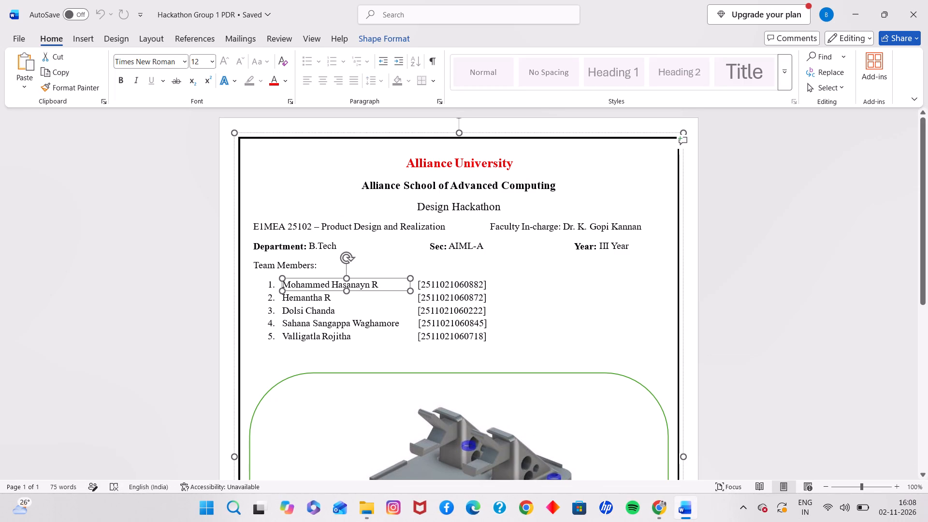
drag(264, 282, 283, 283)
triple_click(283, 283)
click(283, 283)
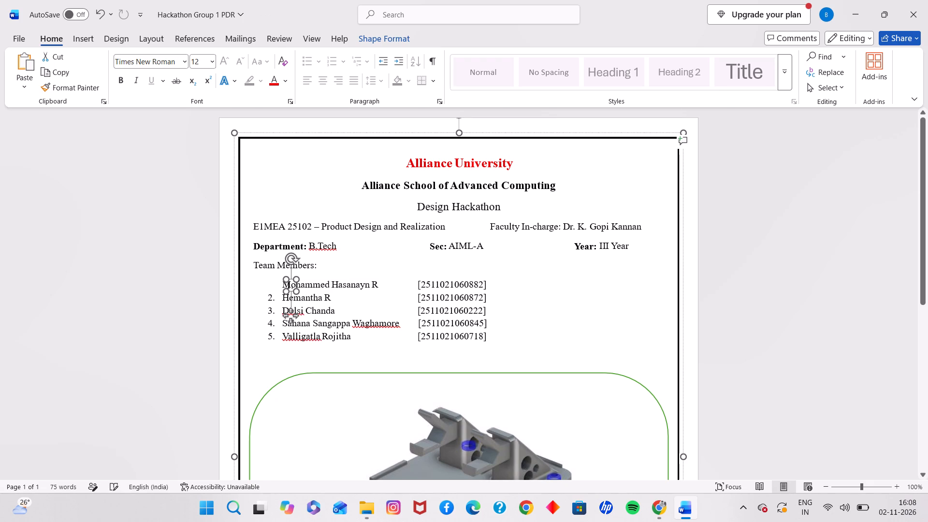
key(ctrl+BackSpace)
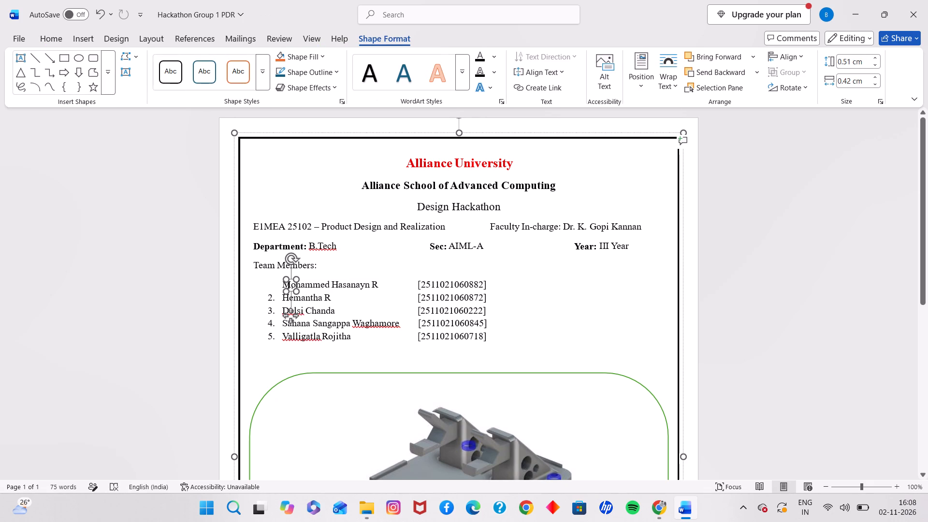
click(325, 290)
key(ctrl+BackSpace)
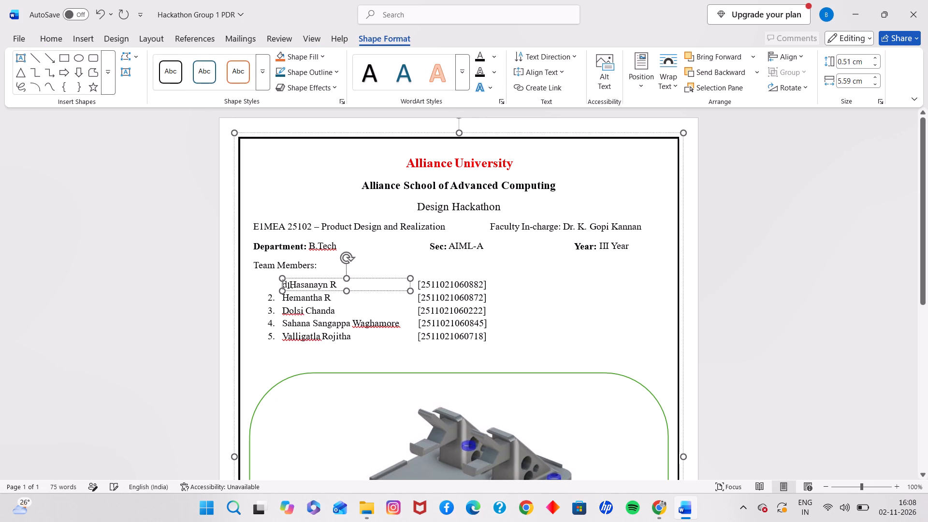
key(ctrl+BackSpace)
key(ctrl+BackSpace)
key(ctrl+BackSpace)
key(ctrl+a)
key(ctrl+BackSpace)
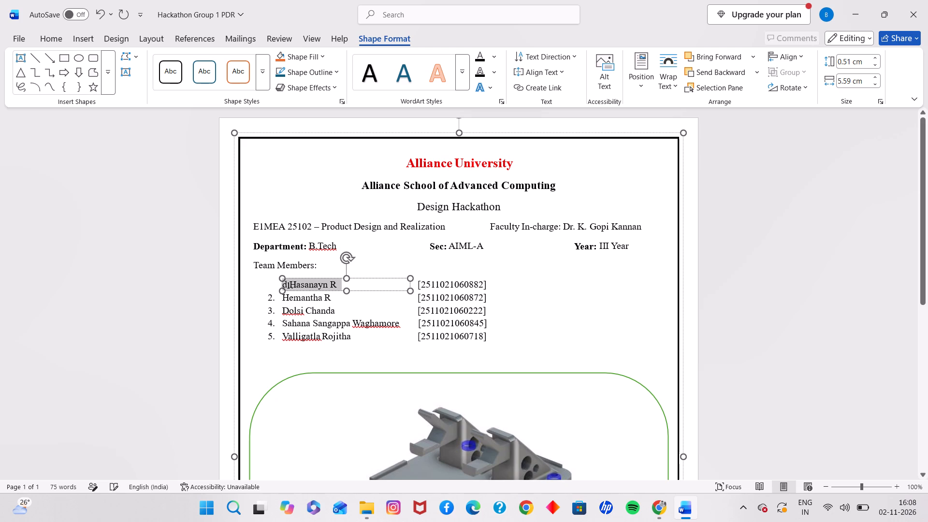
key(ctrl+BackSpace)
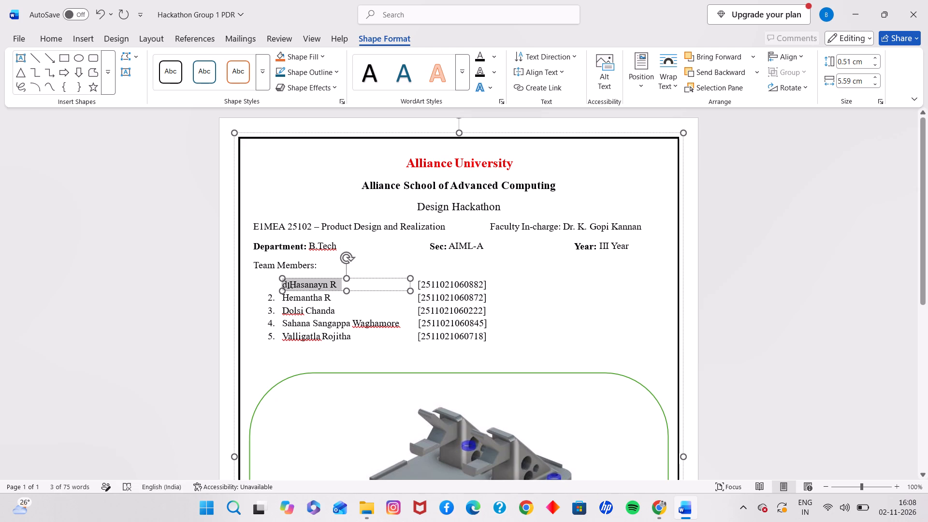
Delete digits from the bracketed registration numbers in the first and third team member rows.
click(437, 287)
key(BackSpace)
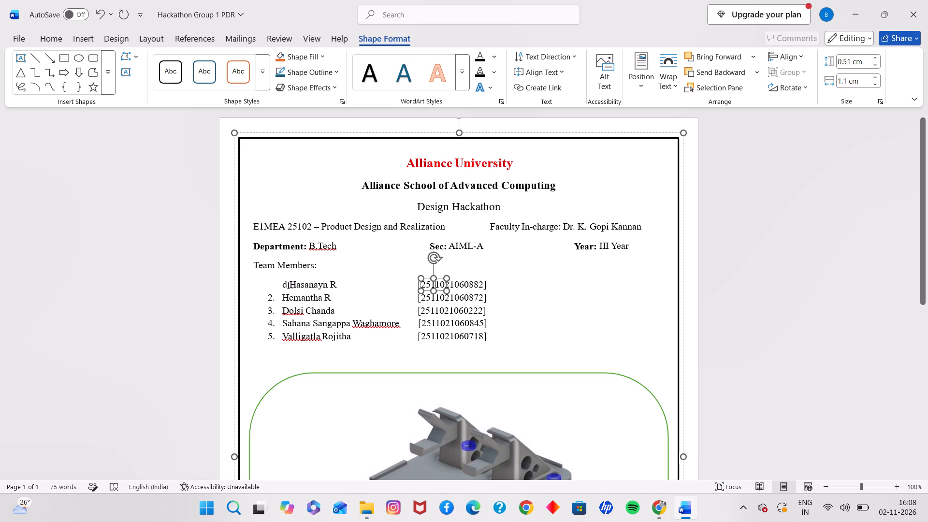
key(ctrl+BackSpace)
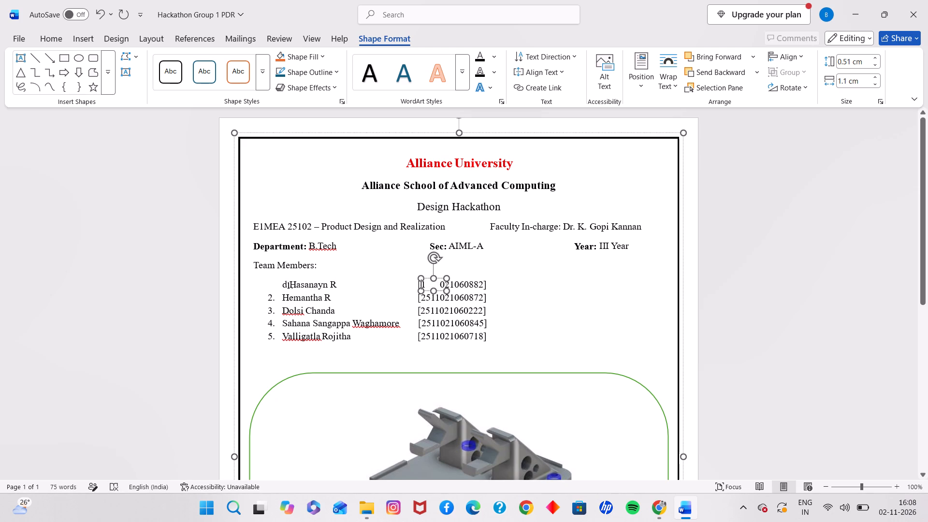
click(470, 289)
key(ctrl+BackSpace)
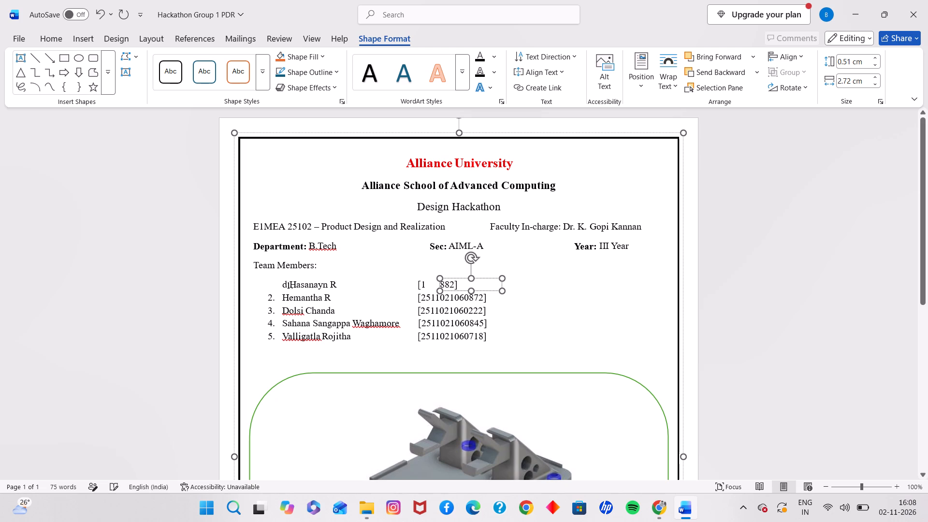
click(451, 310)
key(ctrl+BackSpace)
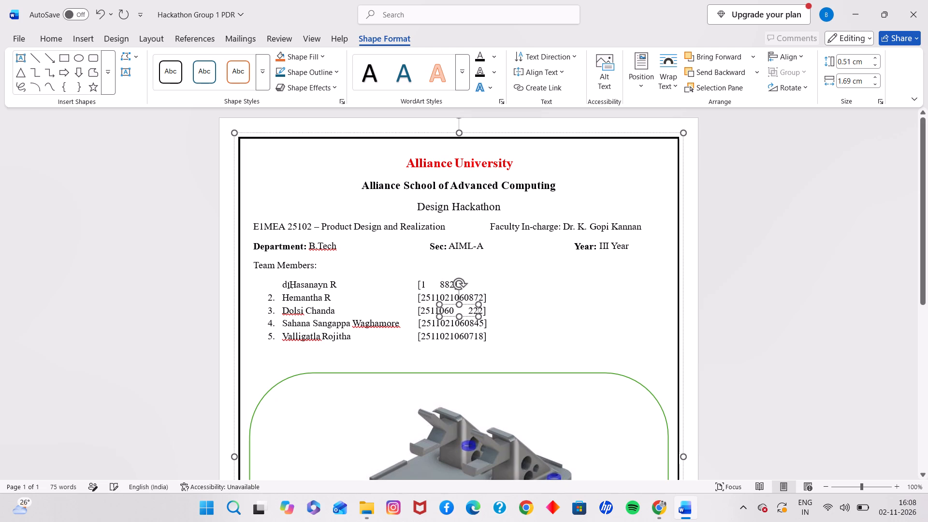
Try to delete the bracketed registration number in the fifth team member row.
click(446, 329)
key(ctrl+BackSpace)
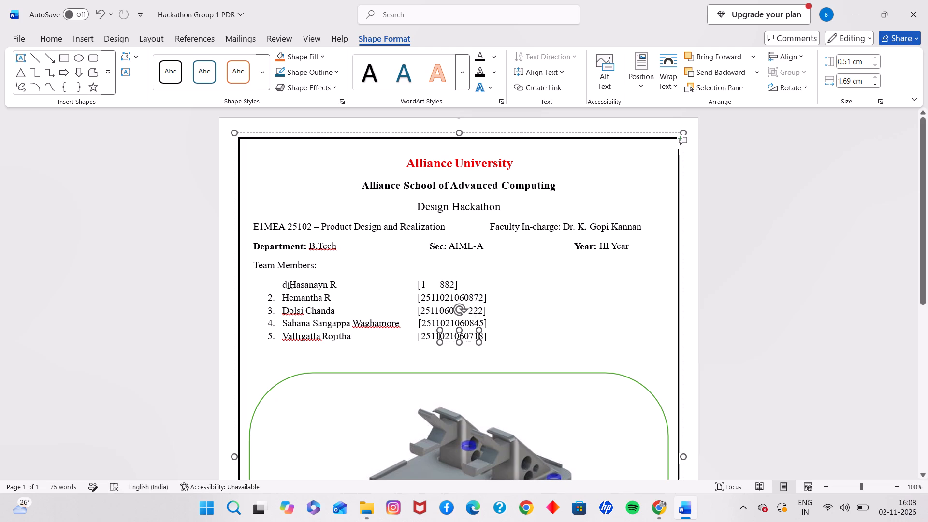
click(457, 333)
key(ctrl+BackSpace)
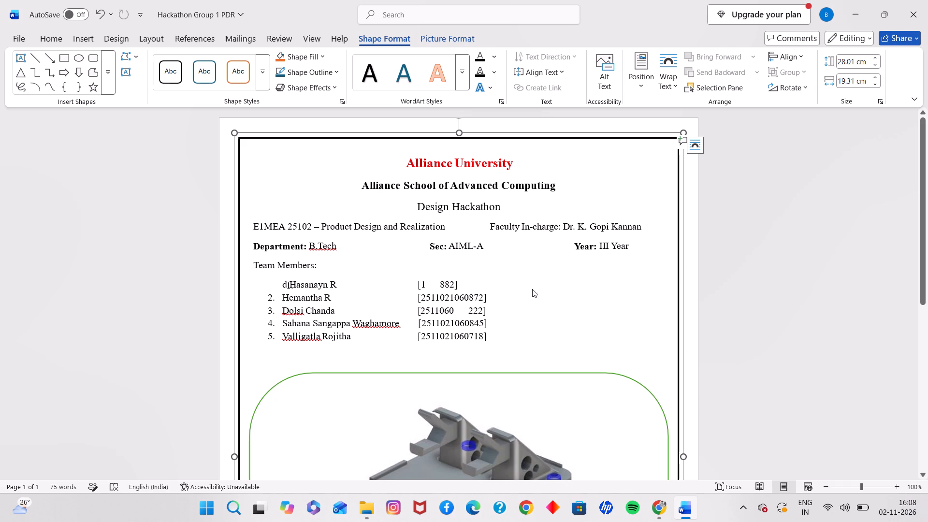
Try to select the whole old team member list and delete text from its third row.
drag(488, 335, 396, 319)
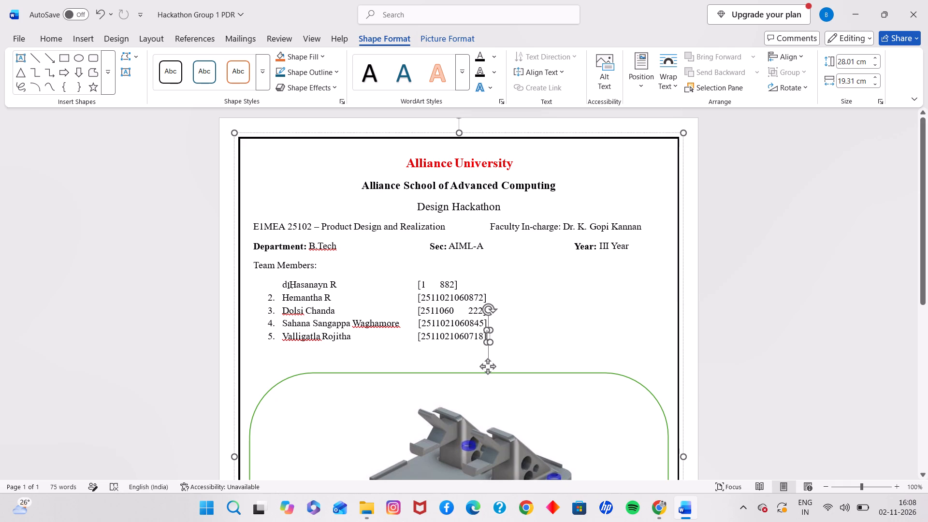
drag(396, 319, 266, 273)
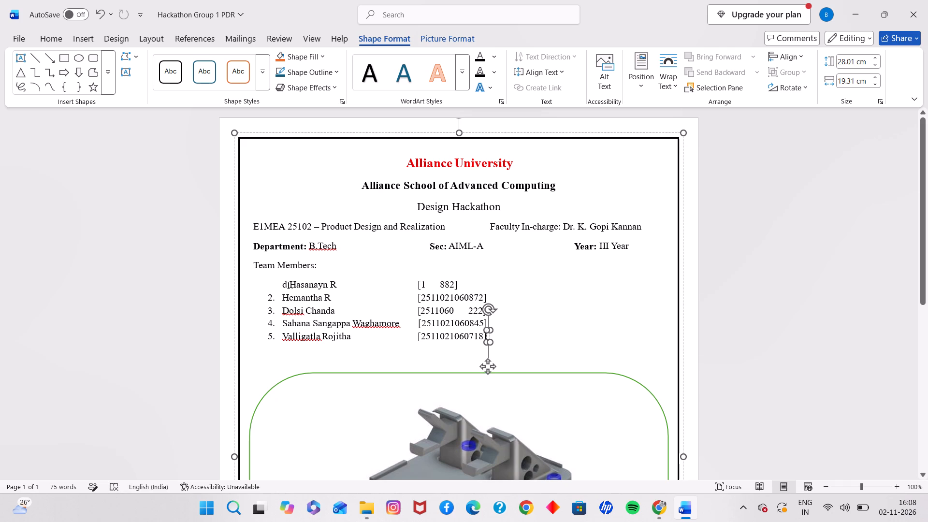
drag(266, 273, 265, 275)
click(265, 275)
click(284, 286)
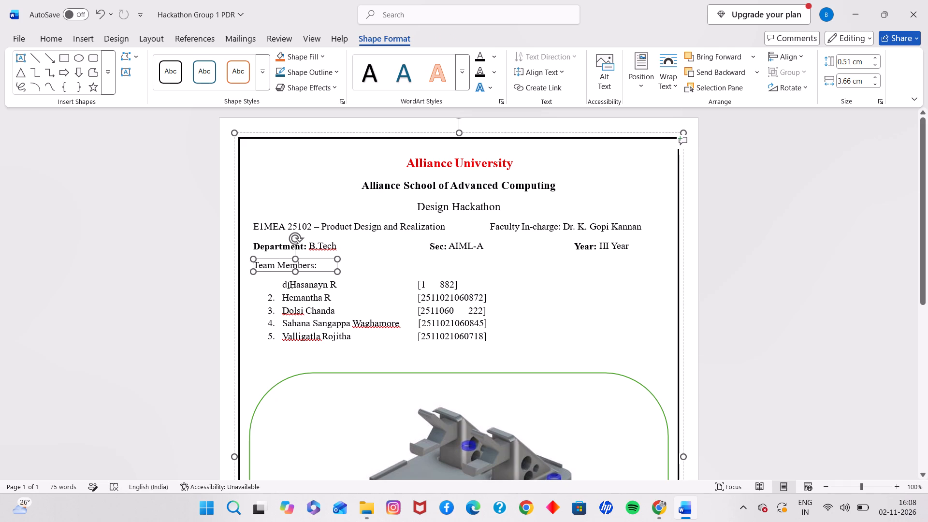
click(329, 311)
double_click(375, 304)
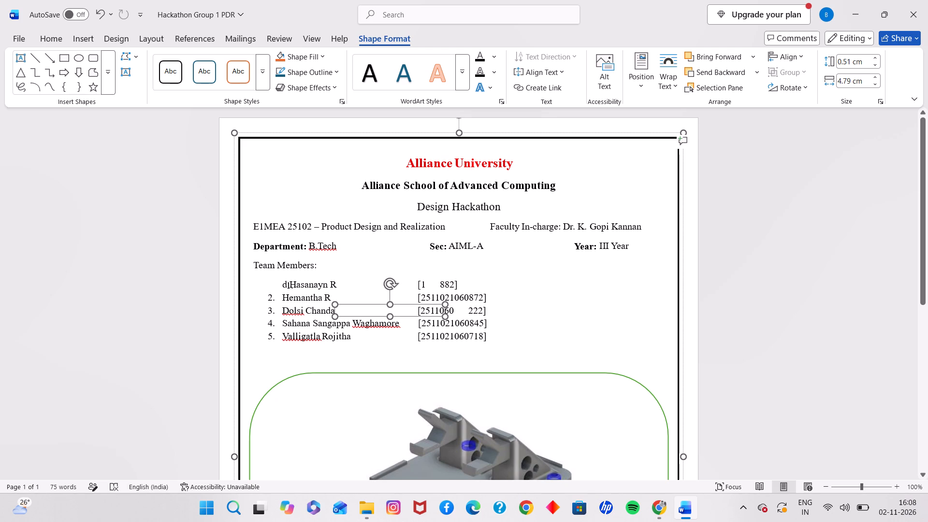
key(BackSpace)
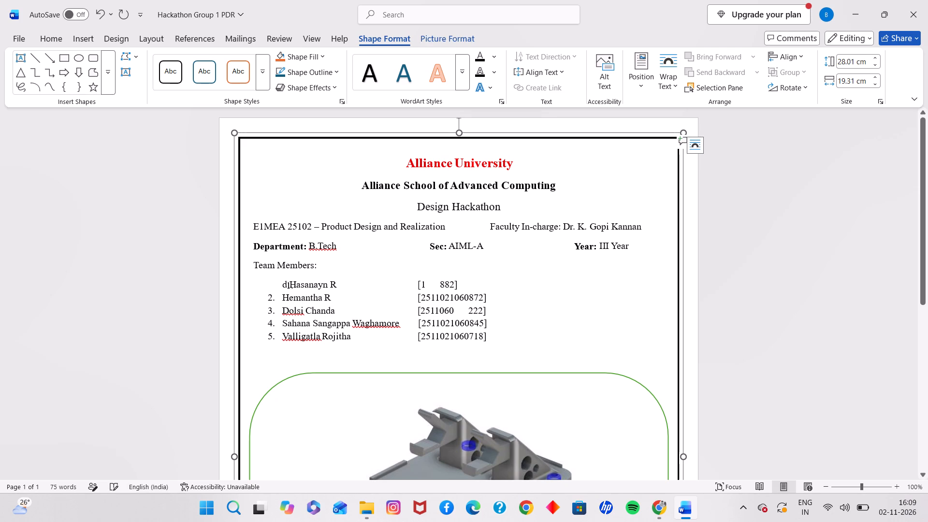
Clear the remaining name text from the first team member row.
click(264, 279)
click(274, 284)
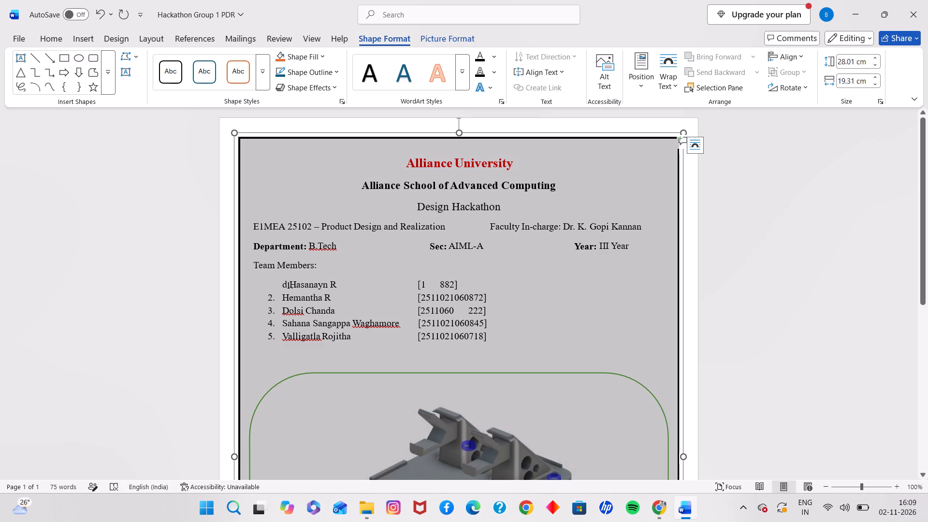
click(291, 283)
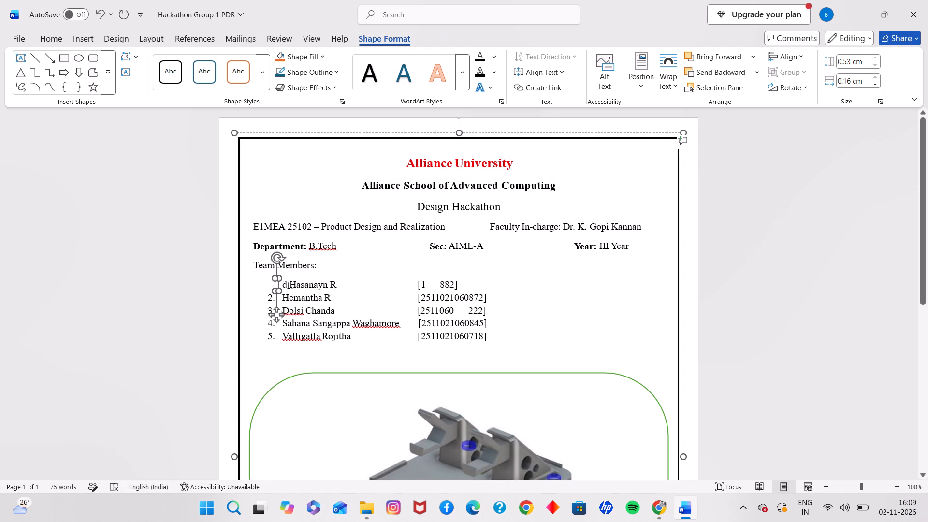
key(ctrl+BackSpace)
key(ctrl+BackSpace)
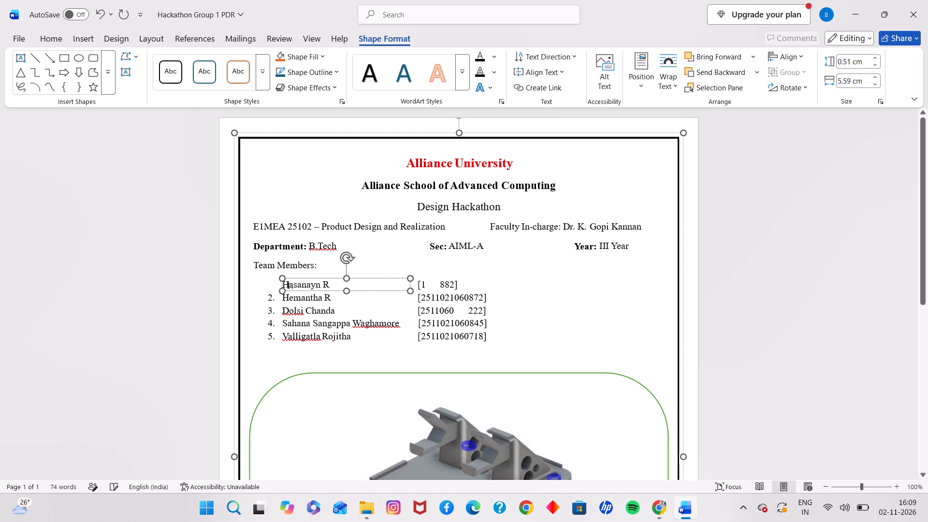
key(ctrl+Right)
key(ctrl+Right)
key(ctrl+Right)
key(ctrl+Right)
key(ctrl+Right)
key(ctrl+Right)
key(ctrl+Right)
key(BackSpace)
key(BackSpace)
key(BackSpace)
key(BackSpace)
key(BackSpace)
key(BackSpace)
key(BackSpace)
key(BackSpace)
key(BackSpace)
key(BackSpace)
key(BackSpace)
key(BackSpace)
key(BackSpace)
key(BackSpace)
key(BackSpace)
key(BackSpace)
key(BackSpace)
key(BackSpace)
key(BackSpace)
key(BackSpace)
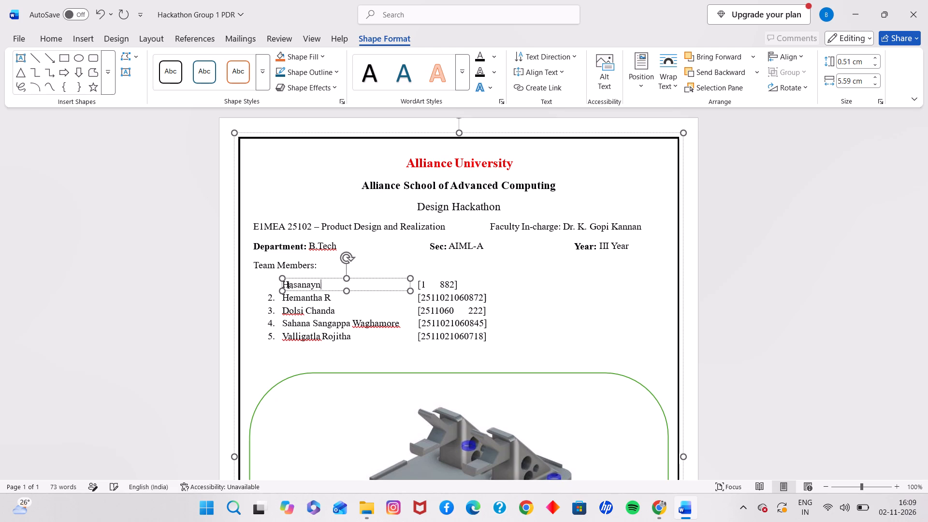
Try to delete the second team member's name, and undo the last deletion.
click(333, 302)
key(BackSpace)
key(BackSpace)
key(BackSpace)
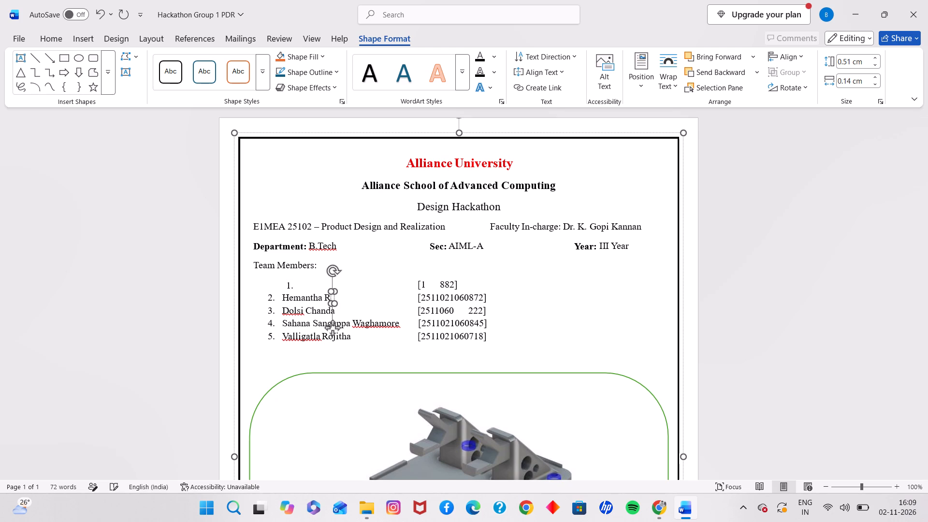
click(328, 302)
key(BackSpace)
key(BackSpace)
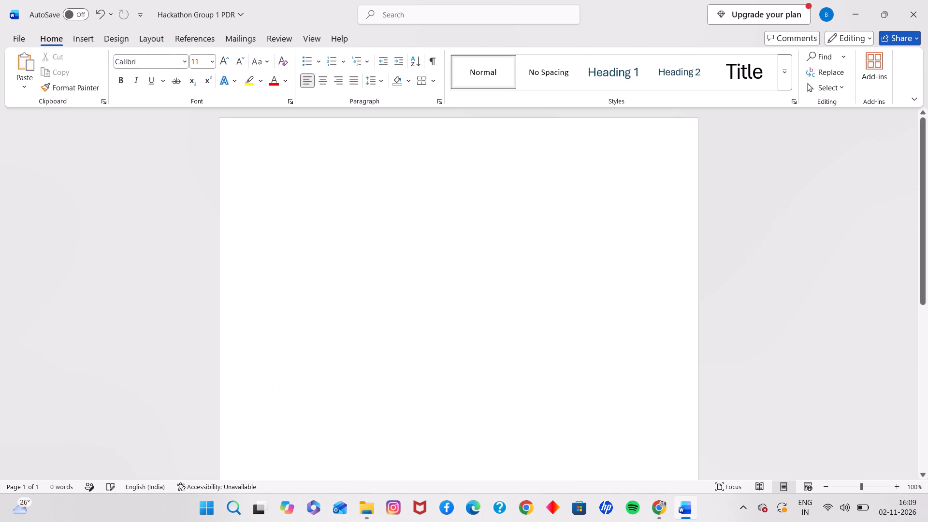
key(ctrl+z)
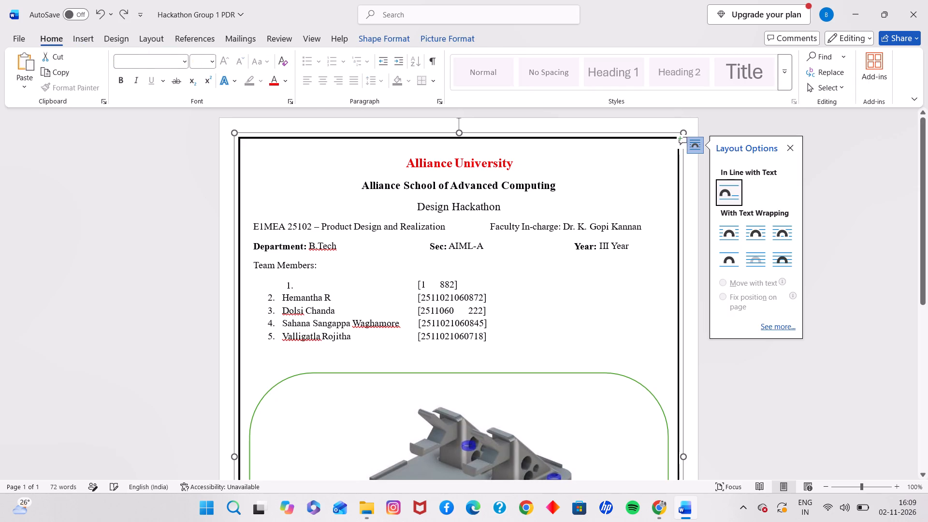
Delete the old name from the second team member row.
click(329, 299)
key(BackSpace)
key(BackSpace)
key(BackSpace)
key(BackSpace)
key(BackSpace)
key(BackSpace)
key(BackSpace)
key(BackSpace)
key(BackSpace)
key(BackSpace)
key(BackSpace)
key(BackSpace)
key(BackSpace)
key(BackSpace)
key(BackSpace)
key(BackSpace)
key(BackSpace)
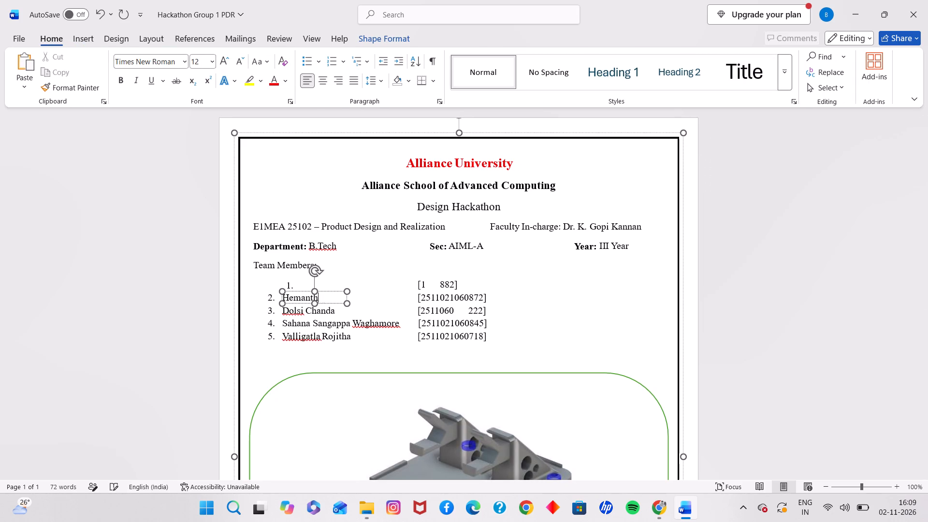
Delete the old name from the third team member row.
click(297, 312)
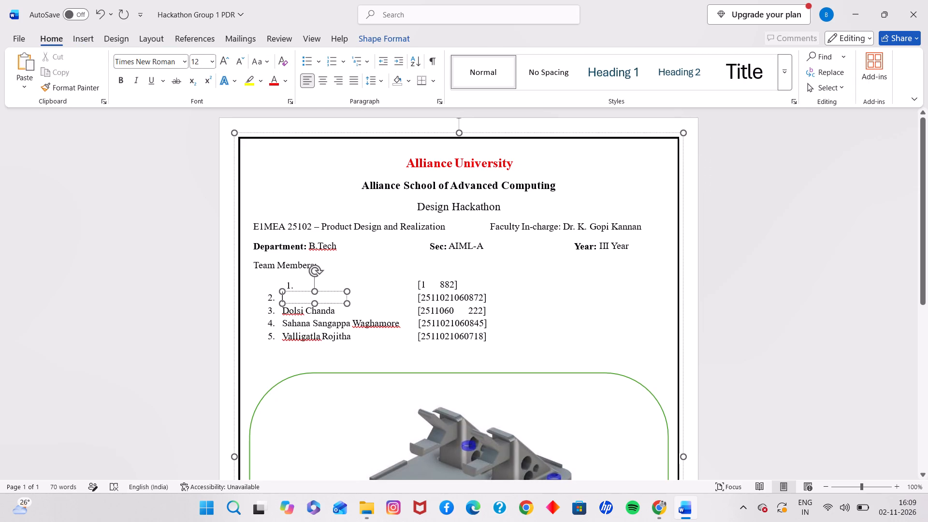
key(BackSpace)
key(BackSpace)
key(BackSpace)
key(BackSpace)
key(BackSpace)
key(BackSpace)
key(BackSpace)
key(BackSpace)
key(BackSpace)
key(BackSpace)
key(BackSpace)
key(BackSpace)
key(BackSpace)
key(BackSpace)
key(BackSpace)
key(BackSpace)
key(BackSpace)
key(BackSpace)
key(BackSpace)
key(BackSpace)
key(Right)
key(Right)
key(Right)
key(Right)
key(Right)
key(Right)
key(Right)
key(Right)
key(Right)
key(Right)
key(Right)
key(Right)
key(Right)
key(Right)
key(Right)
key(Right)
key(Right)
key(Right)
key(Right)
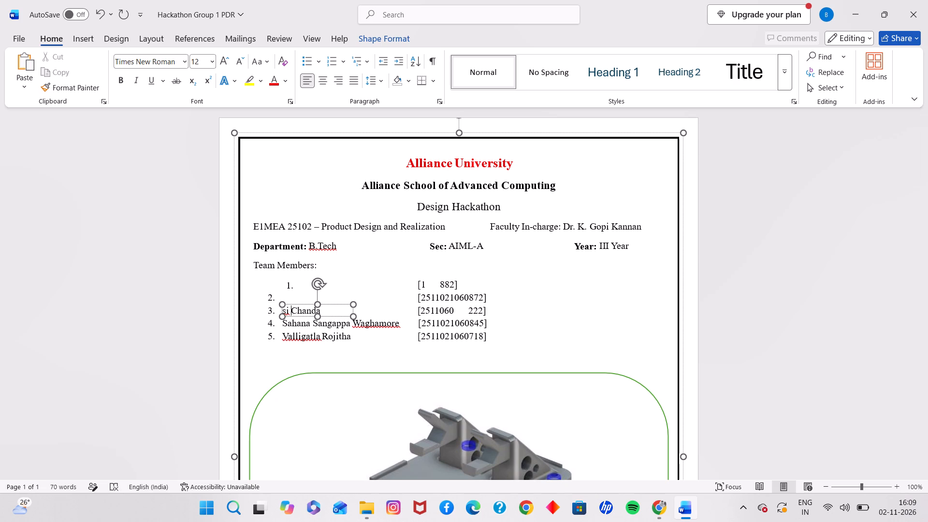
key(Right)
key(BackSpace)
key(BackSpace)
key(BackSpace)
key(BackSpace)
key(BackSpace)
key(BackSpace)
key(BackSpace)
key(BackSpace)
key(BackSpace)
key(BackSpace)
key(BackSpace)
key(BackSpace)
key(BackSpace)
key(BackSpace)
key(BackSpace)
key(BackSpace)
key(BackSpace)
Delete the old name from the fourth team member row.
click(286, 325)
key(BackSpace)
key(BackSpace)
key(BackSpace)
key(BackSpace)
key(BackSpace)
key(BackSpace)
key(BackSpace)
key(BackSpace)
key(BackSpace)
key(BackSpace)
key(BackSpace)
key(BackSpace)
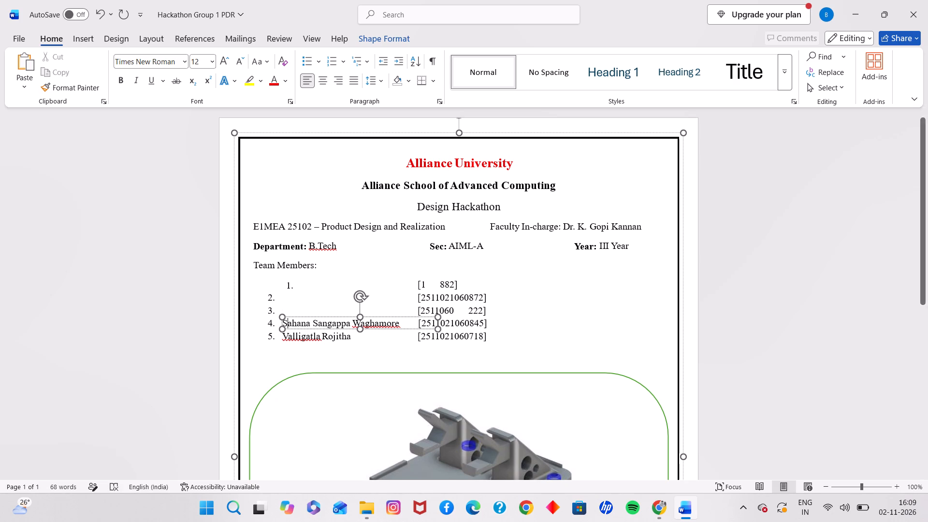
key(Right)
key(Right)
key(Right)
key(Right)
key(Right)
key(Right)
key(Right)
key(Right)
key(Right)
key(Right)
key(Right)
key(Right)
key(Right)
key(Right)
key(Right)
key(Right)
key(Right)
key(Right)
key(Right)
key(Right)
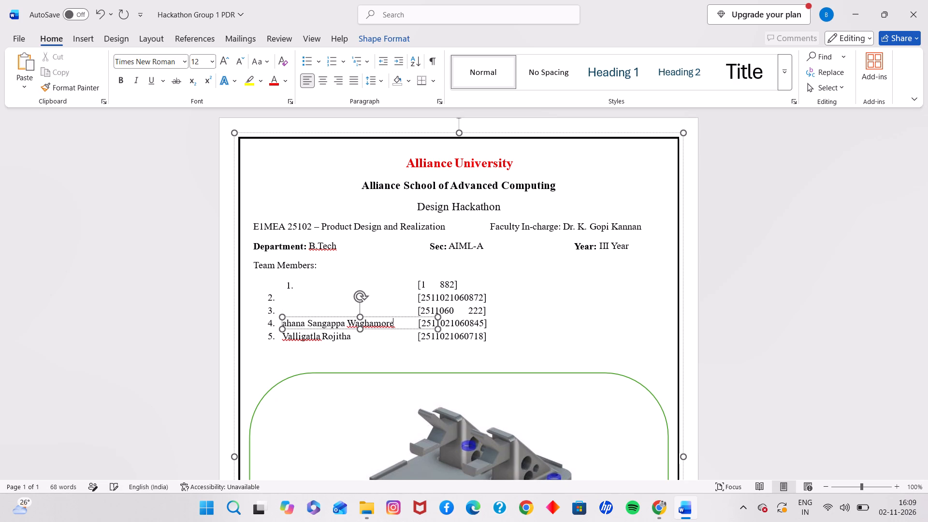
key(BackSpace)
key(BackSpace)
key(BackSpace)
key(BackSpace)
key(BackSpace)
key(BackSpace)
key(BackSpace)
key(BackSpace)
key(BackSpace)
key(BackSpace)
key(BackSpace)
key(BackSpace)
key(BackSpace)
key(BackSpace)
key(BackSpace)
key(BackSpace)
key(BackSpace)
key(BackSpace)
key(BackSpace)
key(BackSpace)
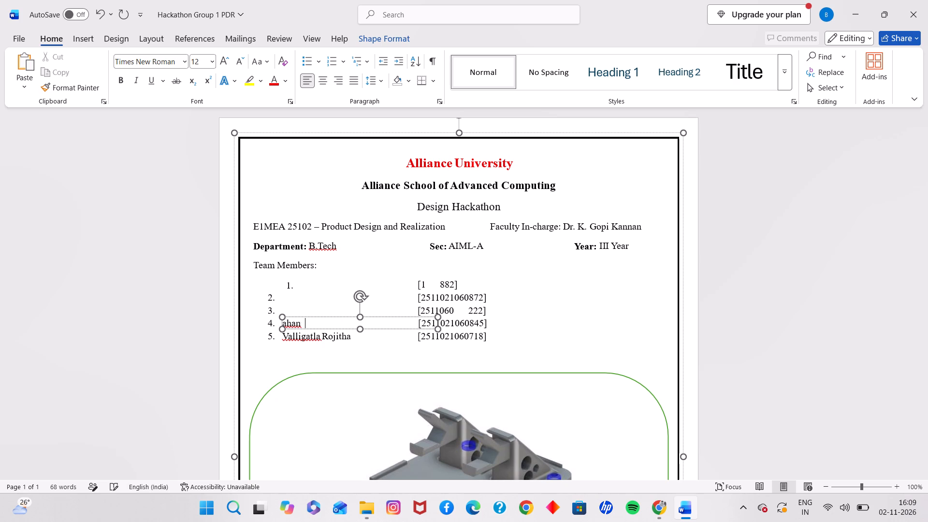
Delete the old name from the fifth team member row.
click(289, 336)
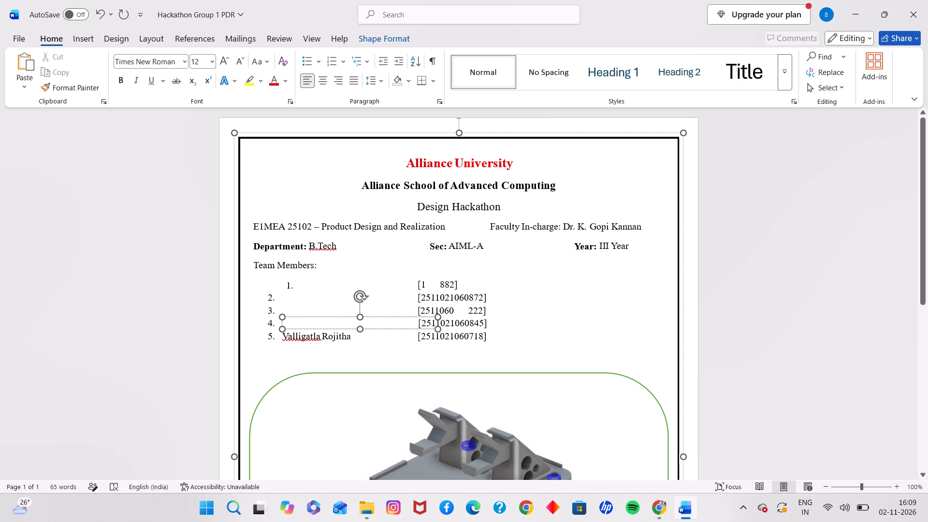
key(BackSpace)
key(Right)
key(Right)
key(Right)
key(Right)
key(Right)
key(Right)
key(Right)
key(Right)
key(Right)
key(Right)
key(Right)
key(Right)
key(Right)
key(Right)
key(Right)
key(Right)
key(Right)
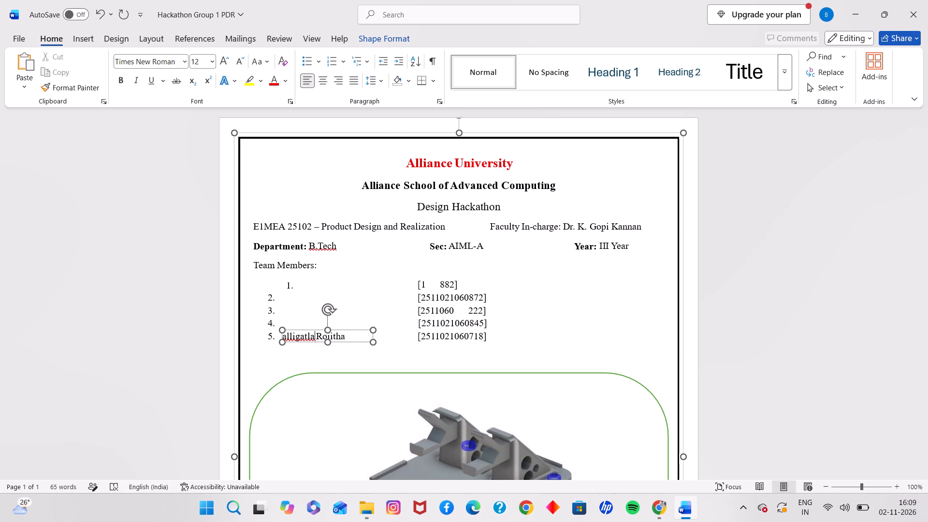
key(BackSpace)
key(BackSpace)
key(BackSpace)
key(BackSpace)
key(BackSpace)
key(BackSpace)
key(BackSpace)
key(BackSpace)
key(BackSpace)
key(BackSpace)
key(BackSpace)
key(BackSpace)
key(BackSpace)
key(BackSpace)
key(BackSpace)
key(BackSpace)
key(BackSpace)
key(BackSpace)
key(BackSpace)
key(BackSpace)
Delete the remaining digits and closing bracket of the old registration number in the first team member row.
click(420, 286)
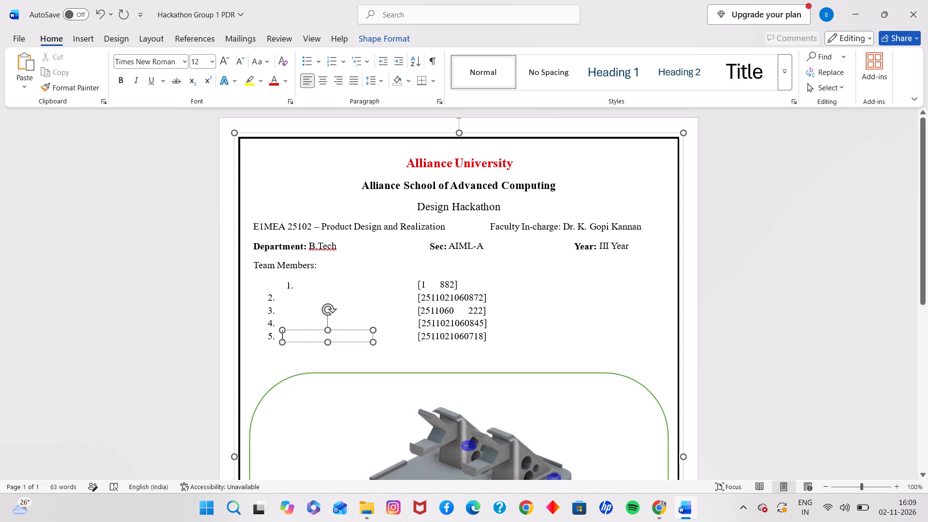
click(433, 286)
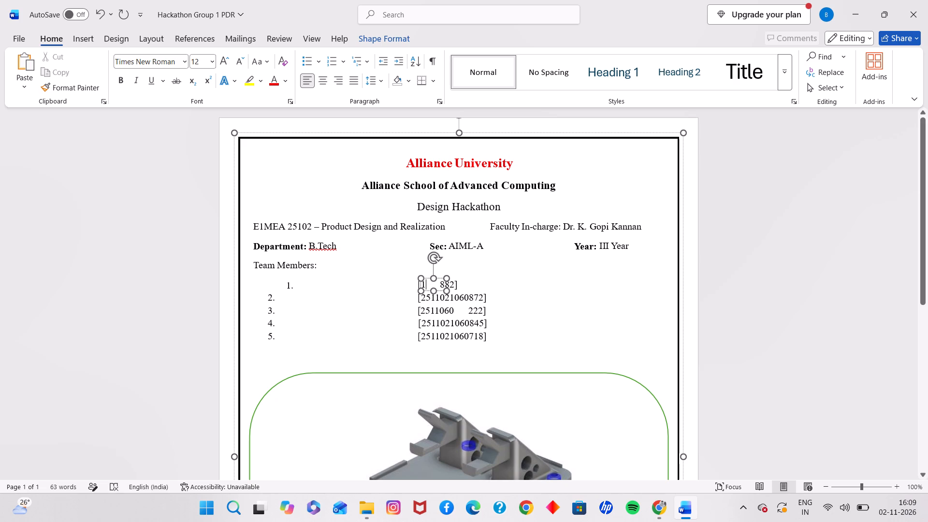
key(BackSpace)
key(Right)
key(Right)
key(Right)
key(Right)
key(Right)
key(Right)
key(Right)
key(Right)
key(Right)
key(Right)
key(Right)
key(Right)
key(Right)
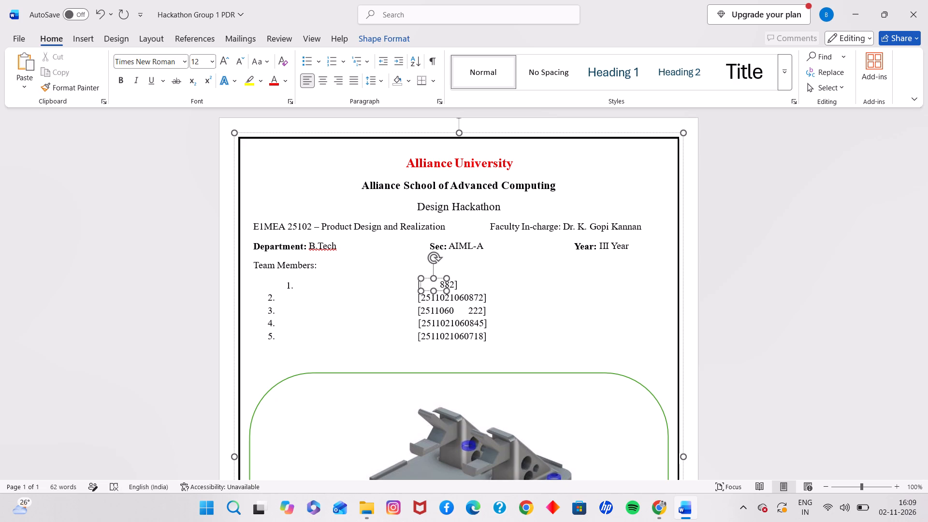
key(BackSpace)
key(BackSpace)
key(BackSpace)
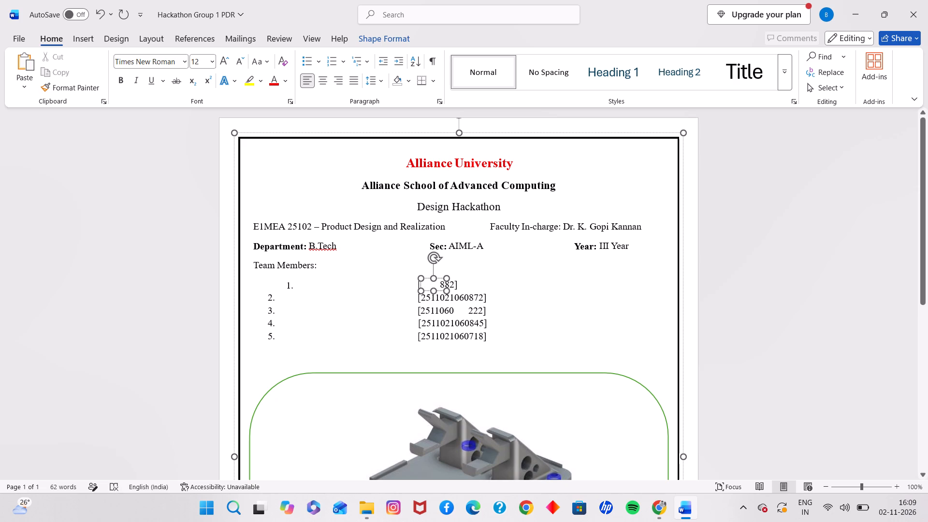
click(454, 282)
key(BackSpace)
key(BackSpace)
key(BackSpace)
key(BackSpace)
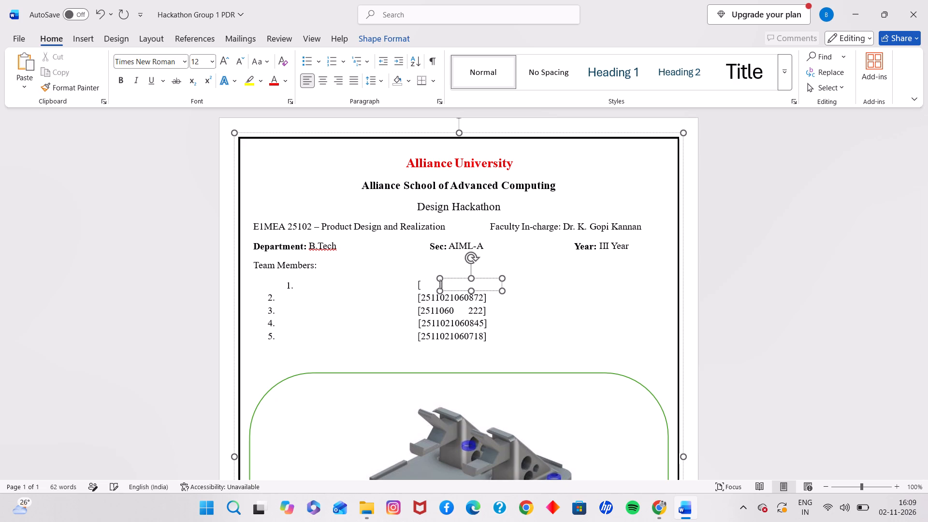
key(Right)
key(BackSpace)
key(Left)
key(Left)
key(BackSpace)
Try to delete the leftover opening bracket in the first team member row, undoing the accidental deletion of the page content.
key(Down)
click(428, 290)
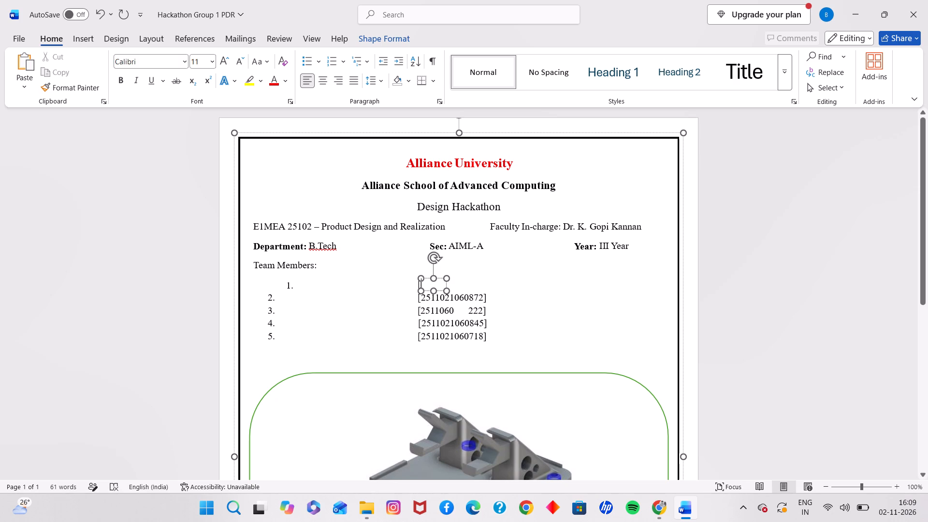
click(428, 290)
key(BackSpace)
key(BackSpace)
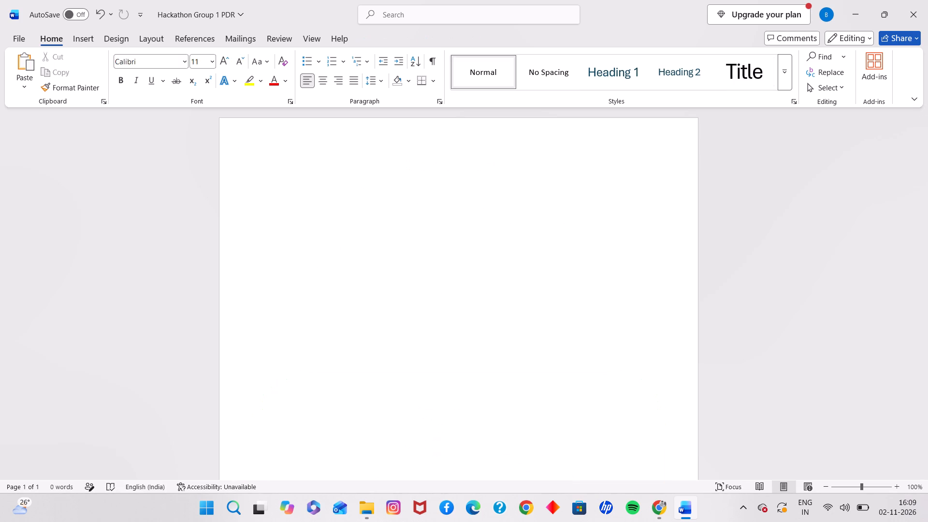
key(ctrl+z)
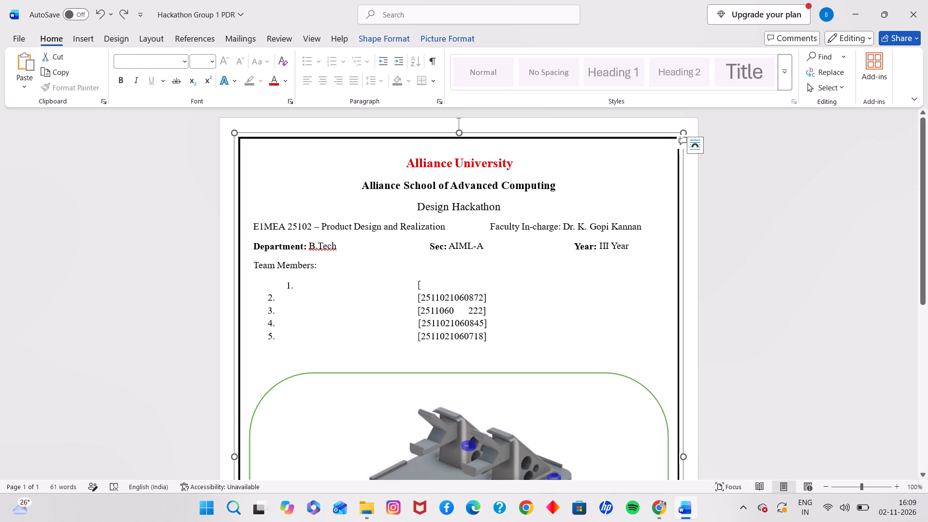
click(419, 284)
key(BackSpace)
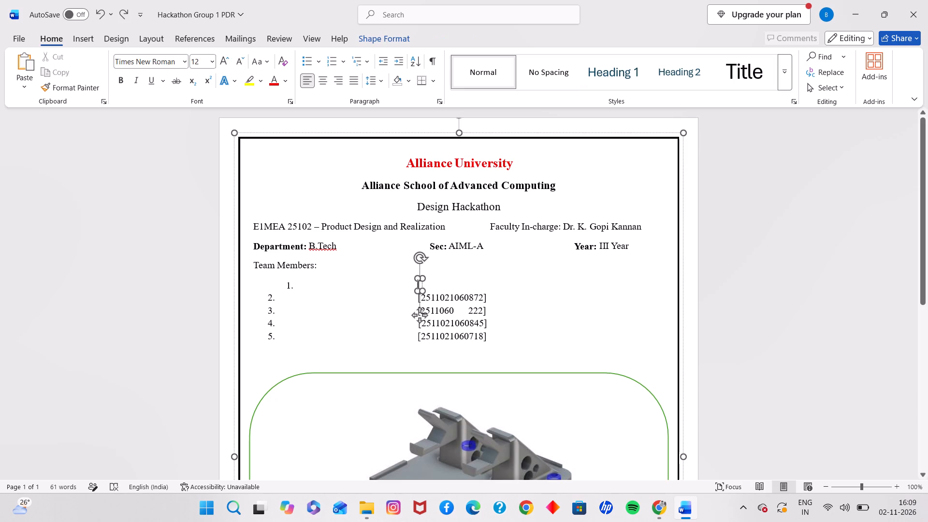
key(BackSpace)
Delete the first four digits of the old registration number in the second team member row.
click(434, 299)
key(BackSpace)
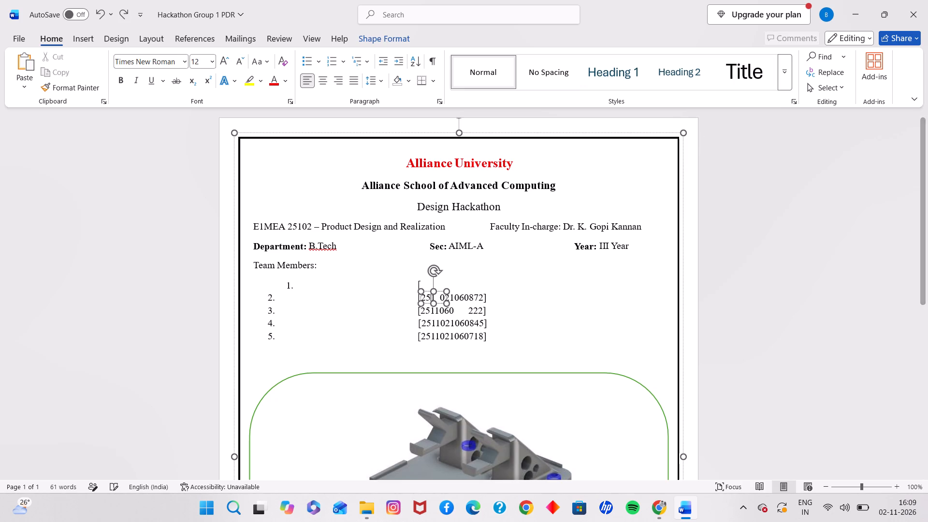
key(Right)
key(Right)
key(Right)
key(Right)
key(Right)
key(Right)
key(Right)
key(Right)
key(Right)
key(Right)
key(Right)
key(Right)
key(Right)
key(BackSpace)
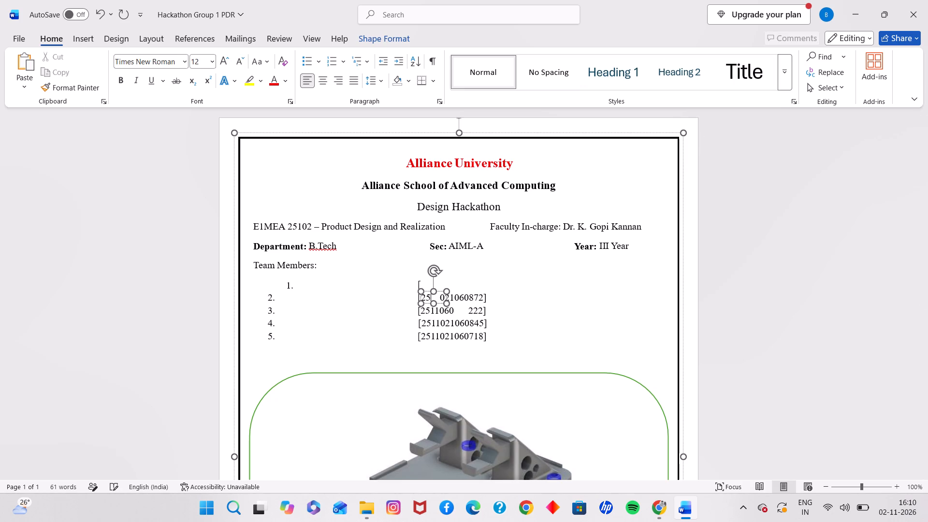
key(BackSpace)
key(BackSpace)
key(BackSpace)
key(Right)
Delete the first four digits of the old registration number in the fourth team member row.
click(438, 313)
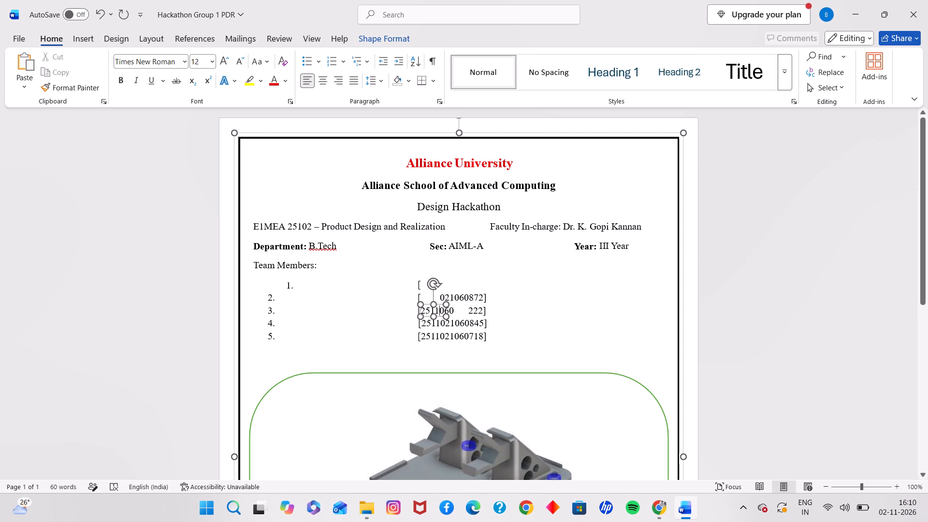
click(423, 324)
key(BackSpace)
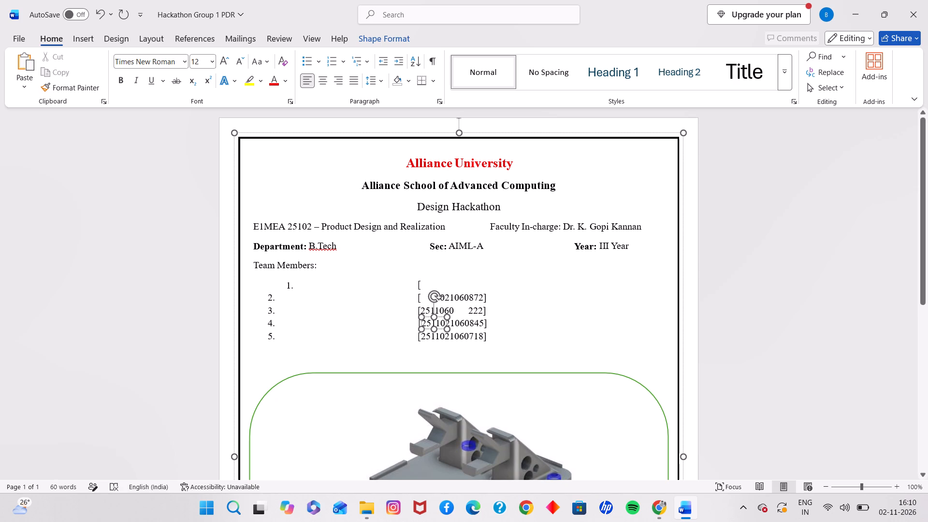
key(ctrl+BackSpace)
key(ctrl+Right)
key(ctrl+Right)
key(ctrl+Right)
key(ctrl+Right)
key(ctrl+Right)
key(ctrl+Right)
key(ctrl+Right)
key(ctrl+Right)
key(ctrl+Right)
key(ctrl+Right)
key(ctrl+BackSpace)
key(ctrl+BackSpace)
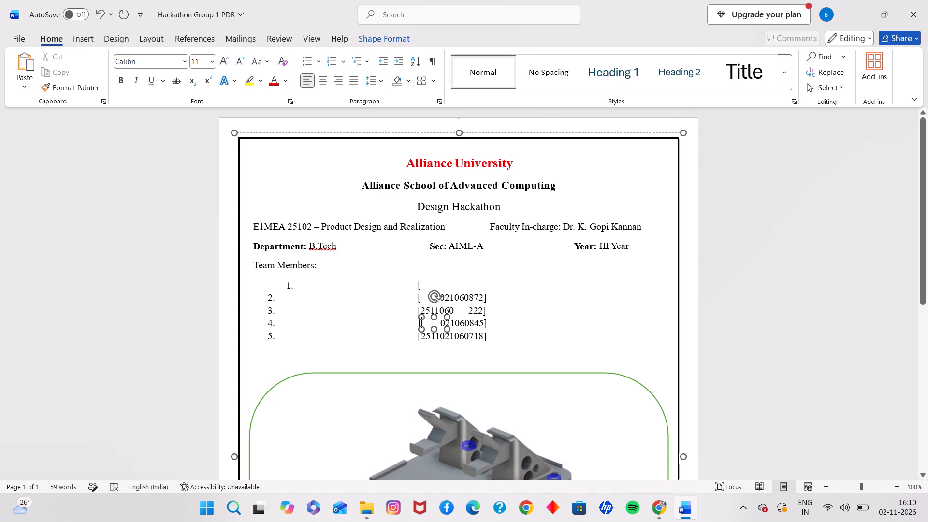
Delete the first four digits of the old registration number in the fifth team member row.
click(421, 333)
click(421, 333)
key(BackSpace)
key(Right)
key(Right)
key(Right)
key(Right)
key(Right)
key(Right)
key(Right)
key(Right)
key(Right)
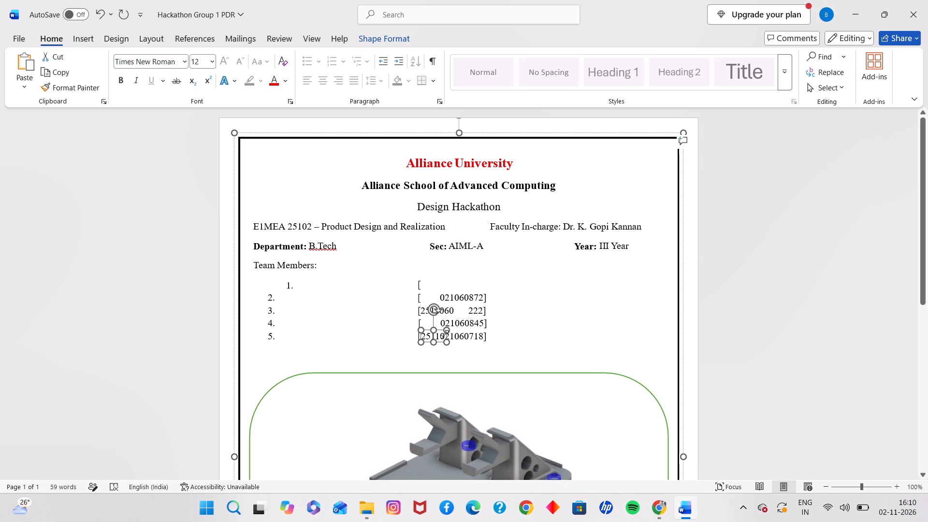
click(444, 334)
click(439, 335)
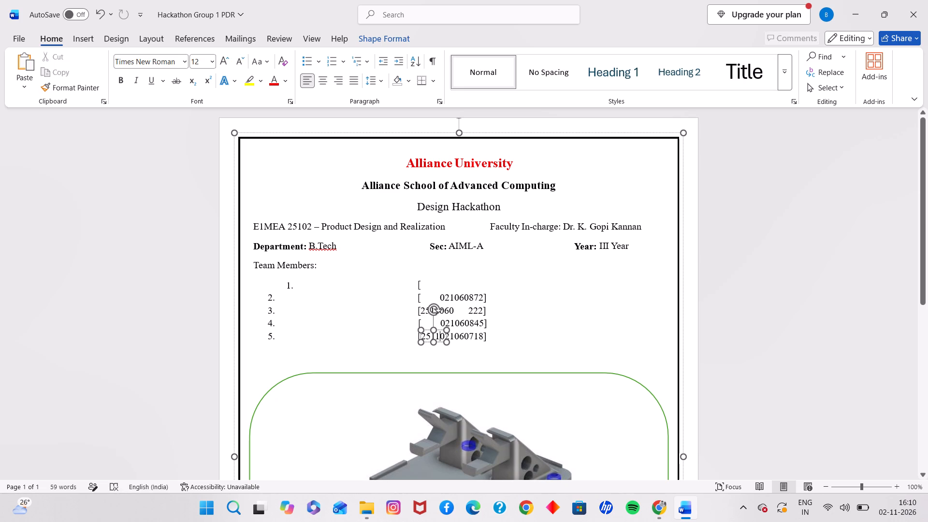
key(BackSpace)
key(BackSpace)
key(BackSpace)
key(BackSpace)
key(BackSpace)
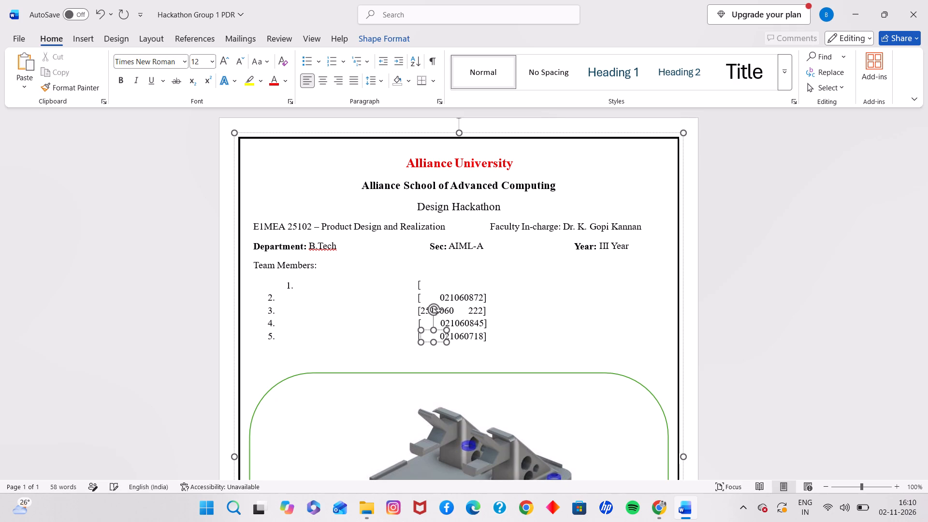
Delete the last three digits of the fifth team member's old registration number, keeping the closing bracket.
click(469, 336)
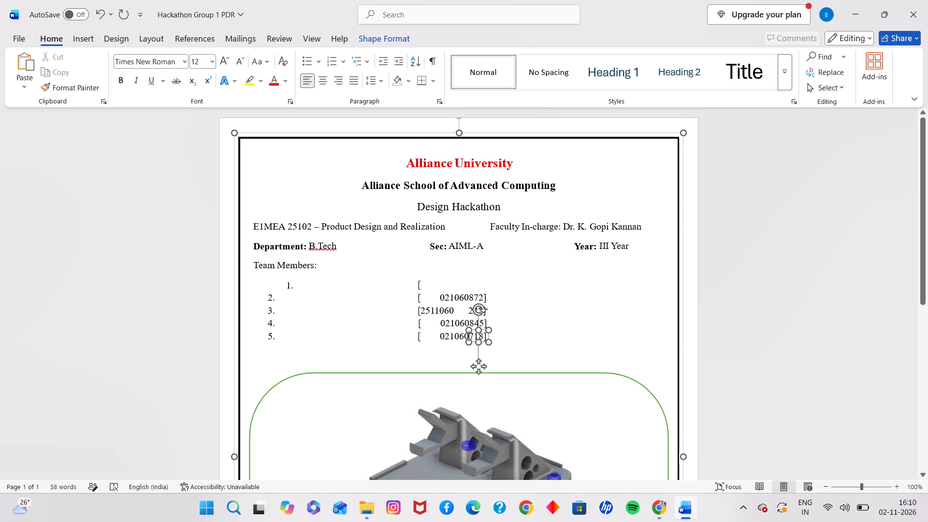
key(BackSpace)
key(BackSpace)
key(BackSpace)
key(BackSpace)
key(BackSpace)
key(Right)
key(Right)
key(Right)
key(BackSpace)
key(BackSpace)
key(BackSpace)
key(BackSpace)
key(Left)
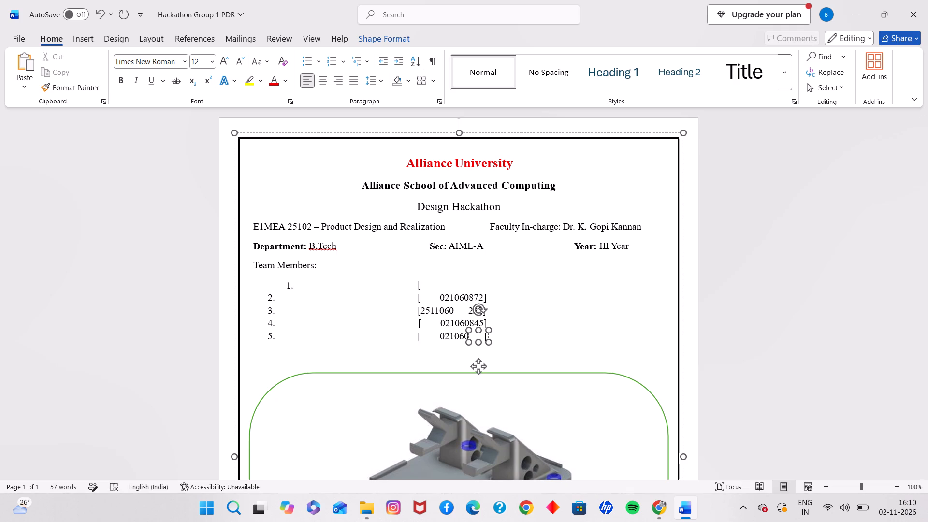
Delete the remaining middle digits of the old registration number in the fifth team member row.
click(459, 336)
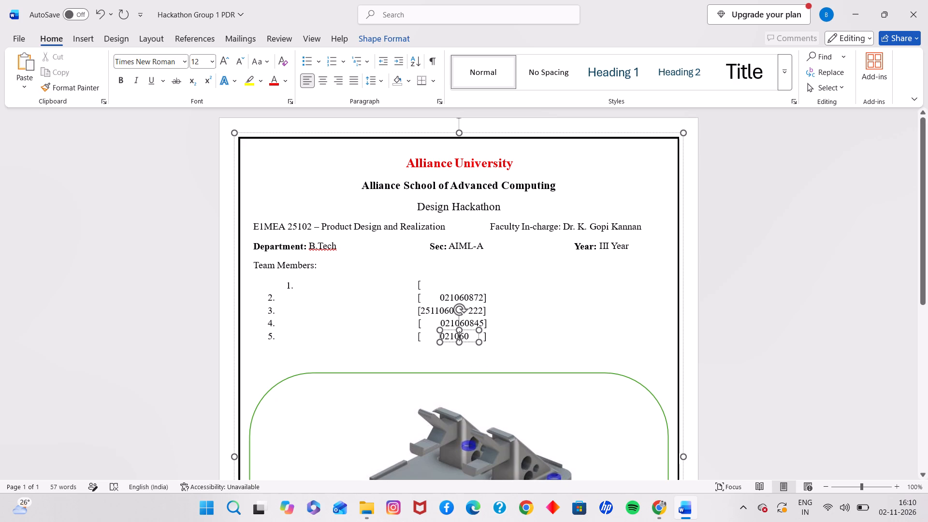
key(BackSpace)
key(BackSpace)
key(BackSpace)
key(BackSpace)
key(BackSpace)
key(Right)
key(Right)
key(Right)
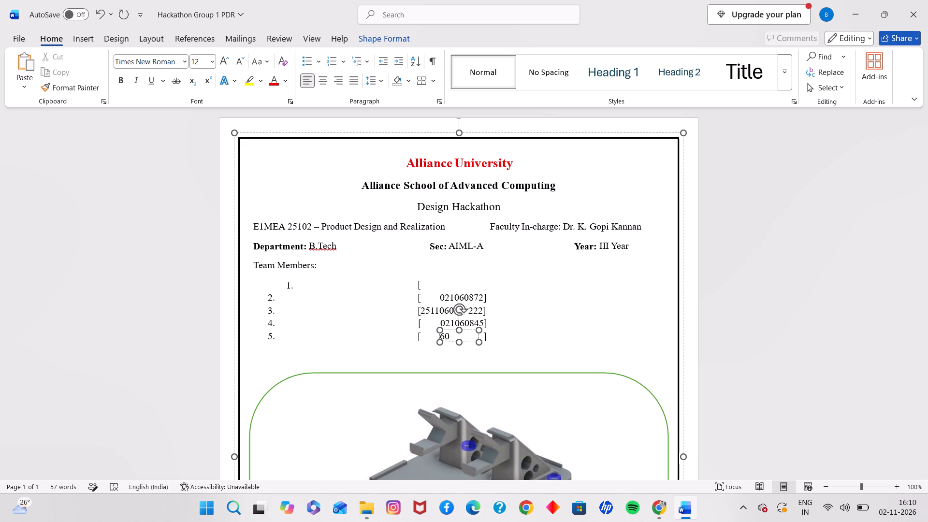
key(BackSpace)
key(BackSpace)
key(BackSpace)
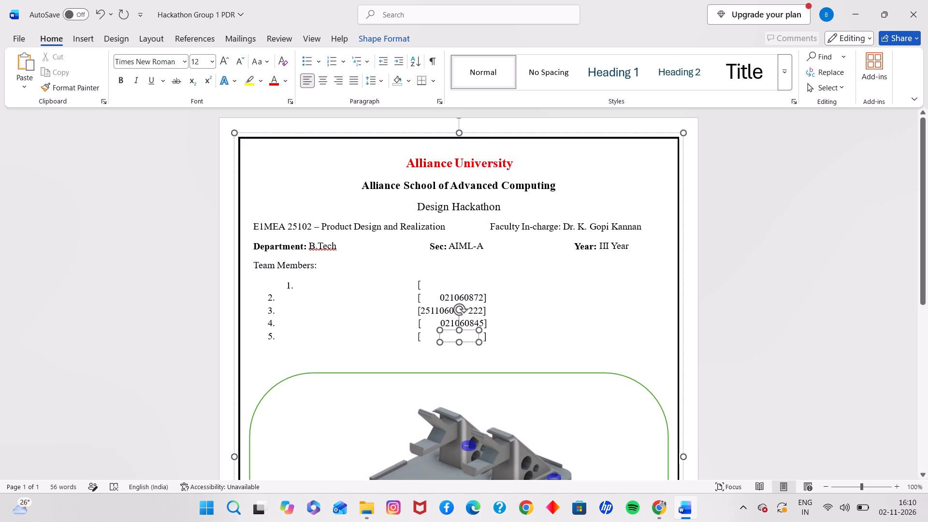
Delete the remaining middle digits of the old registration number in the fourth team member row.
click(468, 318)
key(BackSpace)
key(Right)
key(Right)
key(Right)
key(Right)
key(Right)
key(Right)
key(Right)
key(Right)
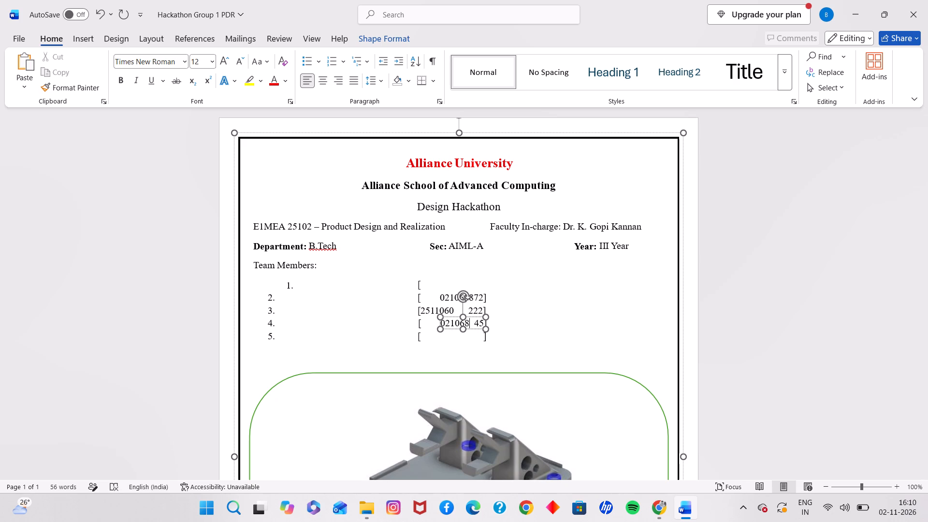
key(BackSpace)
key(BackSpace)
key(BackSpace)
key(BackSpace)
key(BackSpace)
key(BackSpace)
Delete the last two digits of the fourth team member's old registration number, keeping the closing bracket.
click(481, 324)
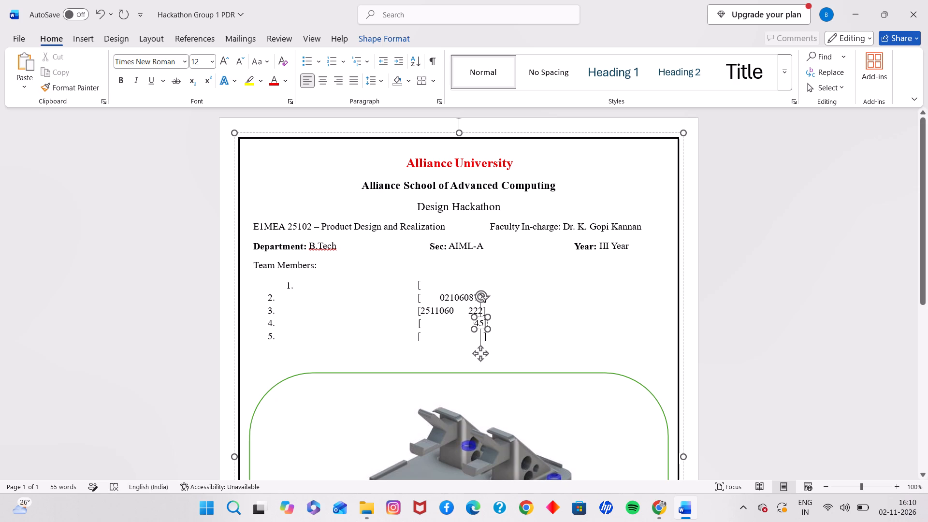
key(BackSpace)
key(BackSpace)
key(BackSpace)
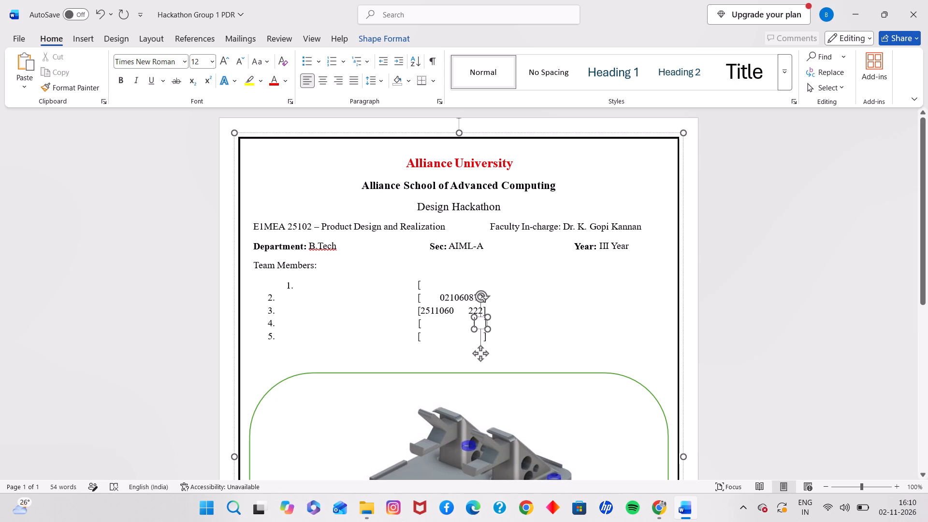
Delete the first seven digits of the old registration number in the third team member row, keeping the opening bracket.
click(449, 312)
key(BackSpace)
key(BackSpace)
key(BackSpace)
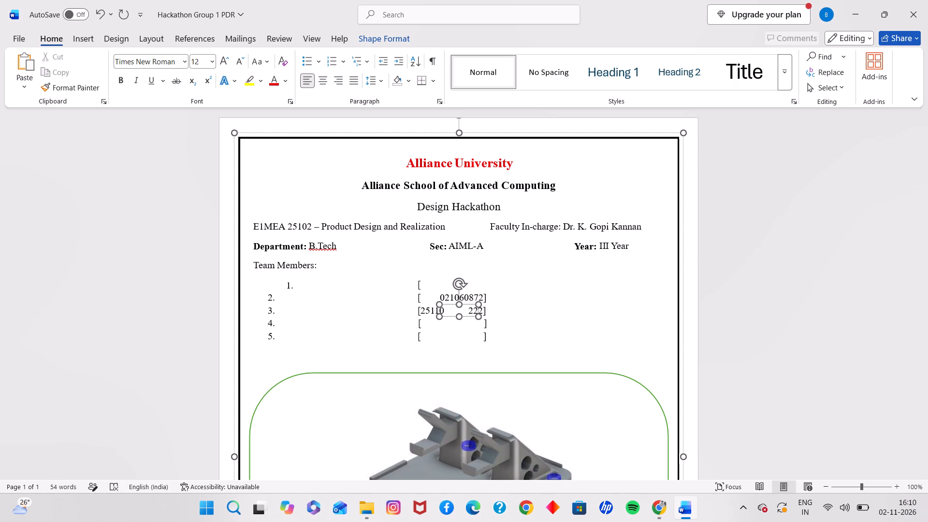
key(Right)
key(BackSpace)
click(435, 311)
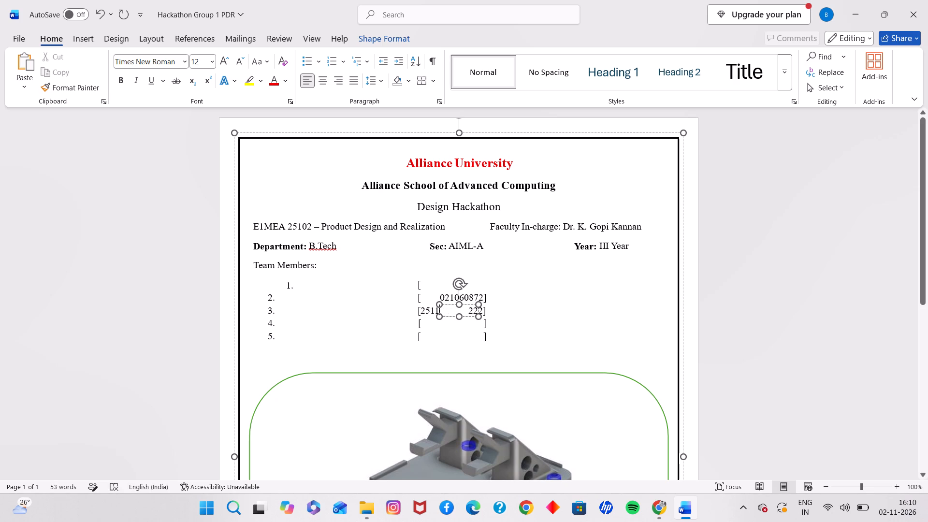
key(Right)
key(BackSpace)
key(BackSpace)
key(BackSpace)
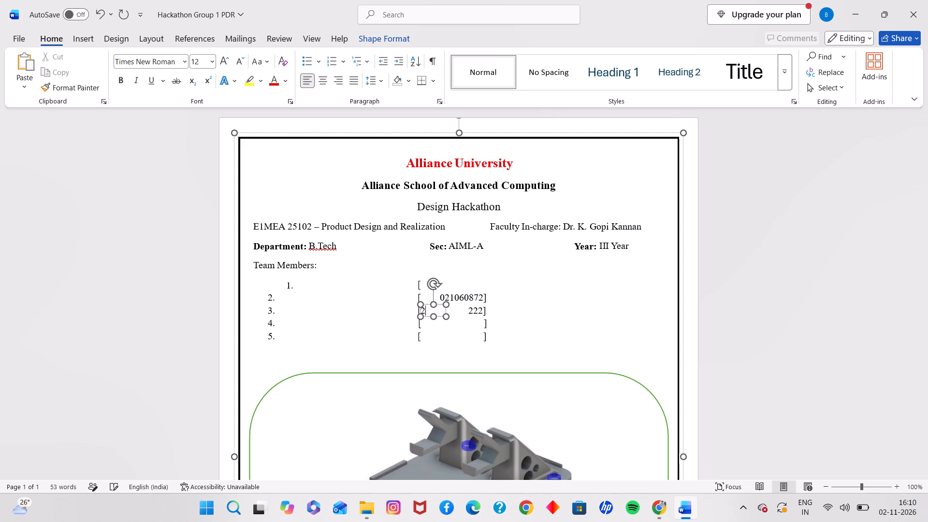
key(BackSpace)
key(BackSpace)
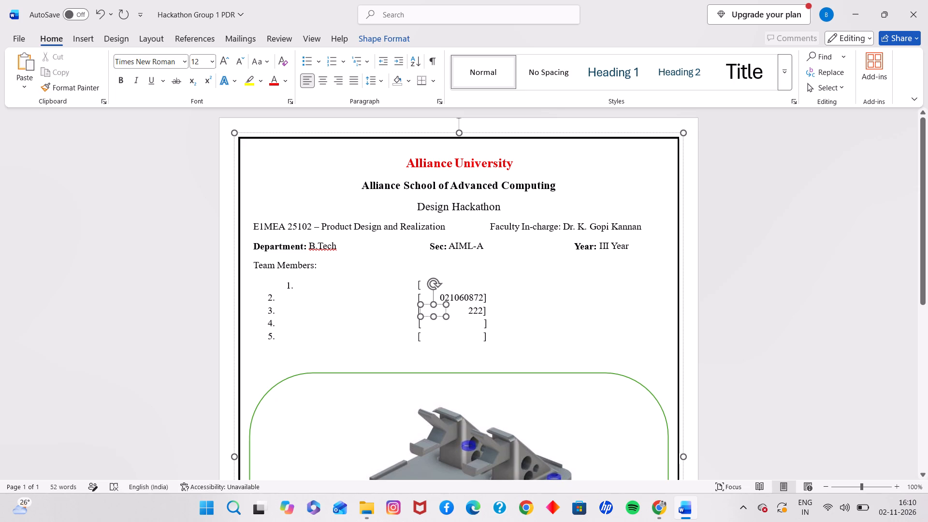
Delete the last three digits of the third team member's old registration number, keeping the closing bracket.
click(481, 311)
key(BackSpace)
key(BackSpace)
key(BackSpace)
key(BackSpace)
key(BackSpace)
key(Left)
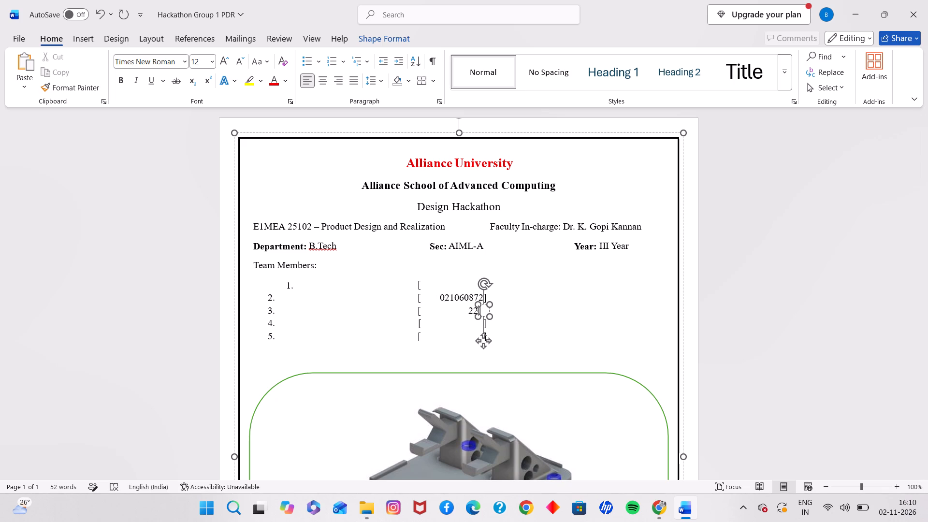
click(472, 307)
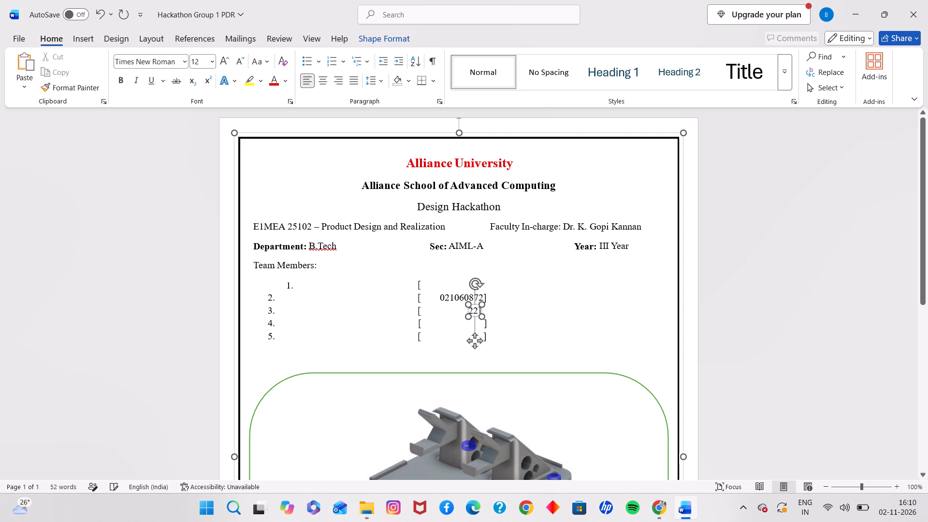
key(Right)
key(BackSpace)
key(BackSpace)
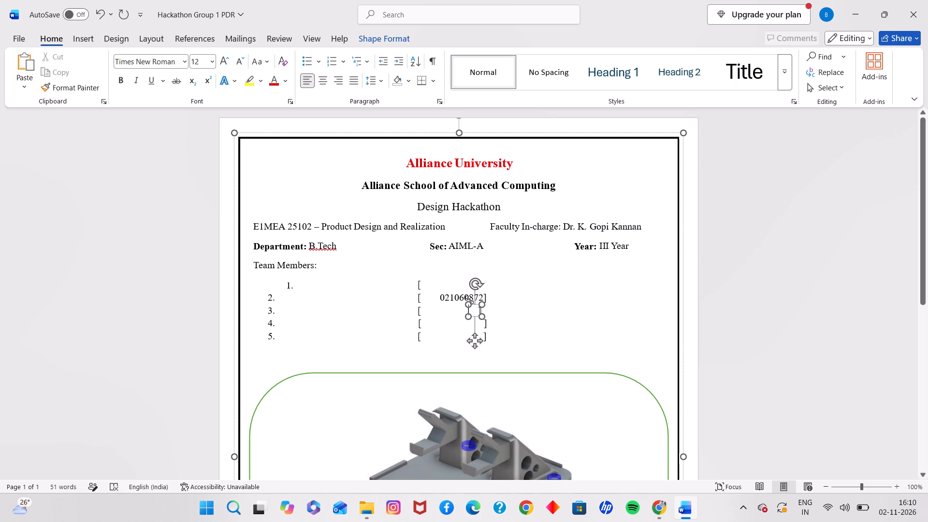
Delete the middle seven digits of the old registration number in the second team member row.
click(469, 300)
click(467, 298)
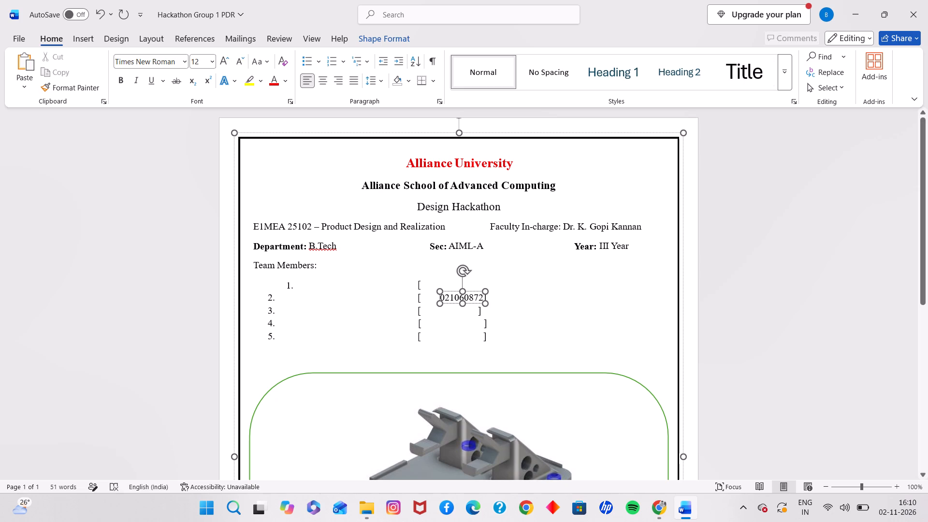
key(Right)
key(Right)
key(Right)
key(Right)
key(BackSpace)
key(BackSpace)
key(BackSpace)
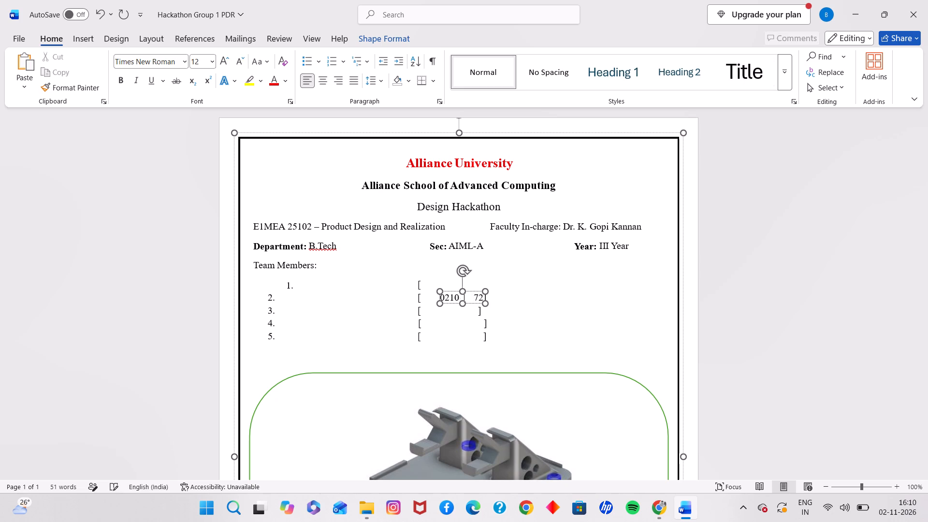
key(BackSpace)
key(BackSpace)
key(BackSpace)
key(BackSpace)
key(BackSpace)
key(BackSpace)
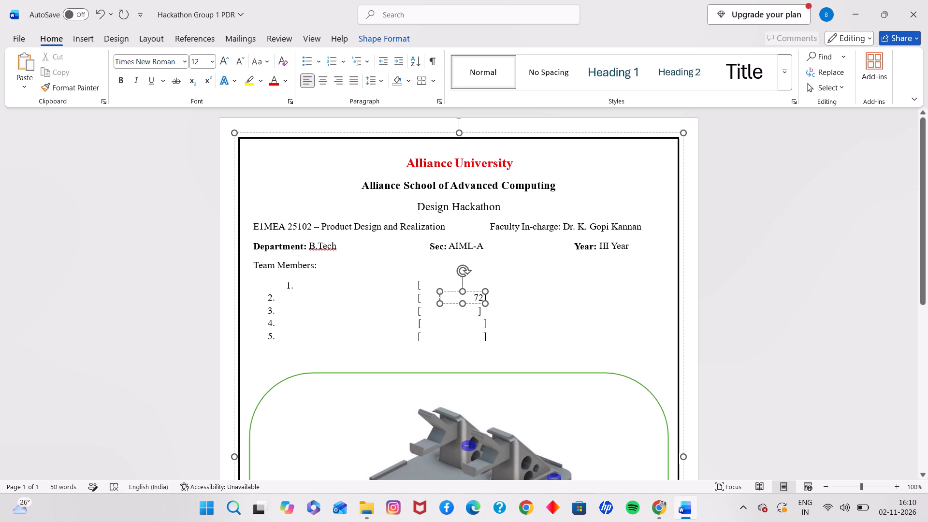
Delete the final digit of the old registration number in the second team member row, keeping the closing bracket.
click(482, 299)
click(480, 298)
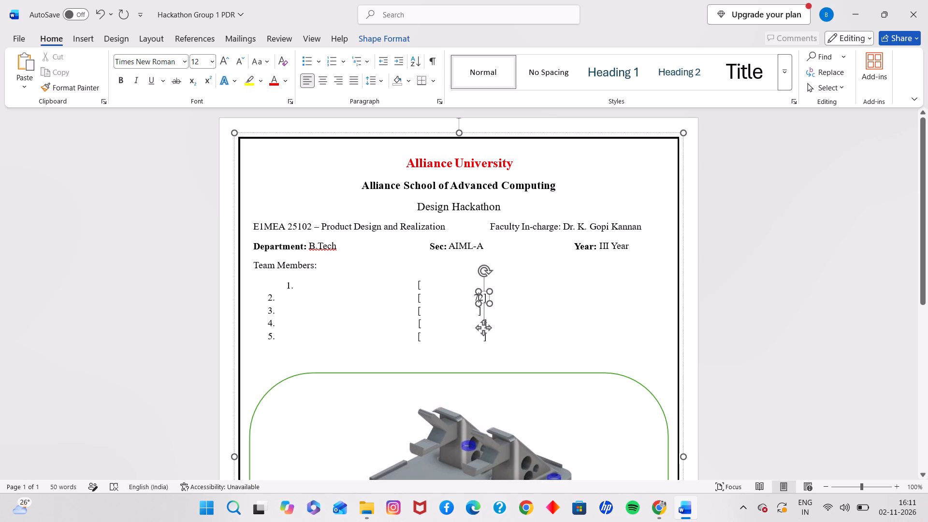
key(BackSpace)
key(BackSpace)
key(BackSpace)
key(Right)
key(BackSpace)
key(BackSpace)
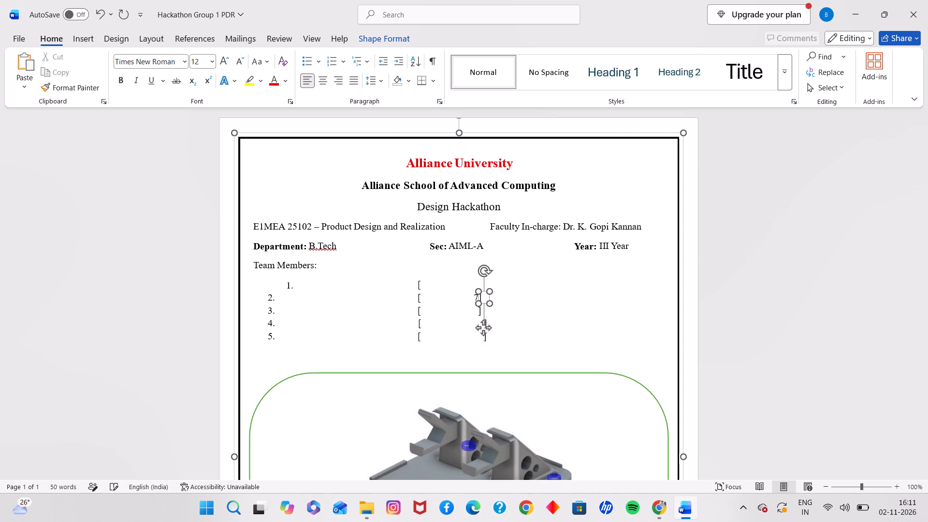
Delete the one digit left of the second team member's old registration number, keeping the closing bracket.
key(Left)
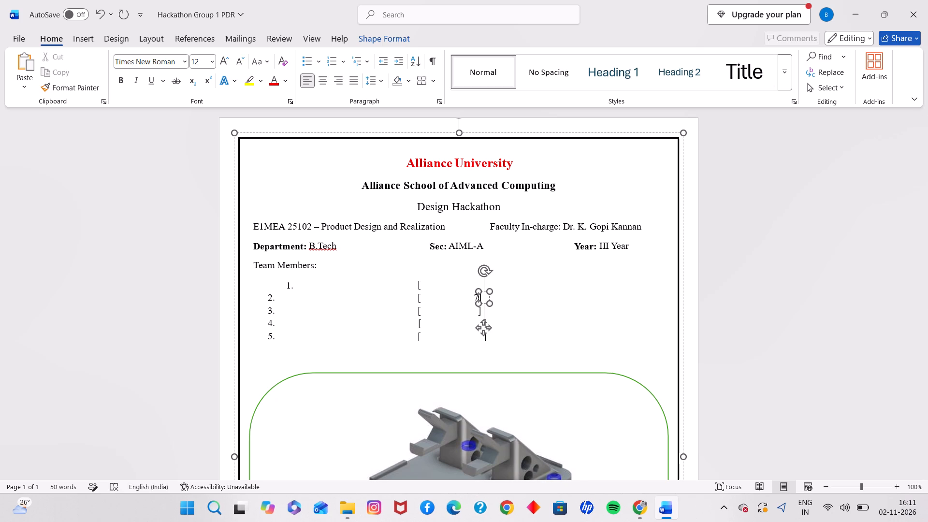
key(ctrl+space)
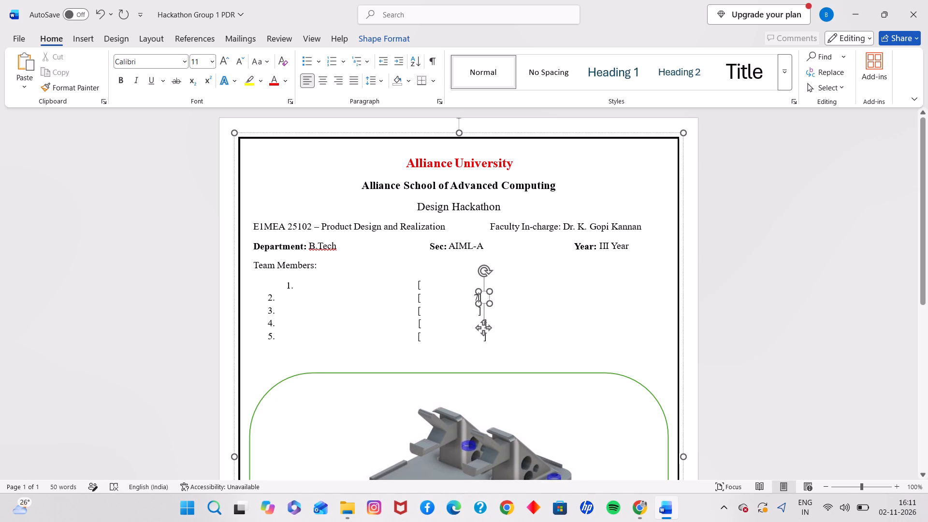
click(476, 298)
click(475, 305)
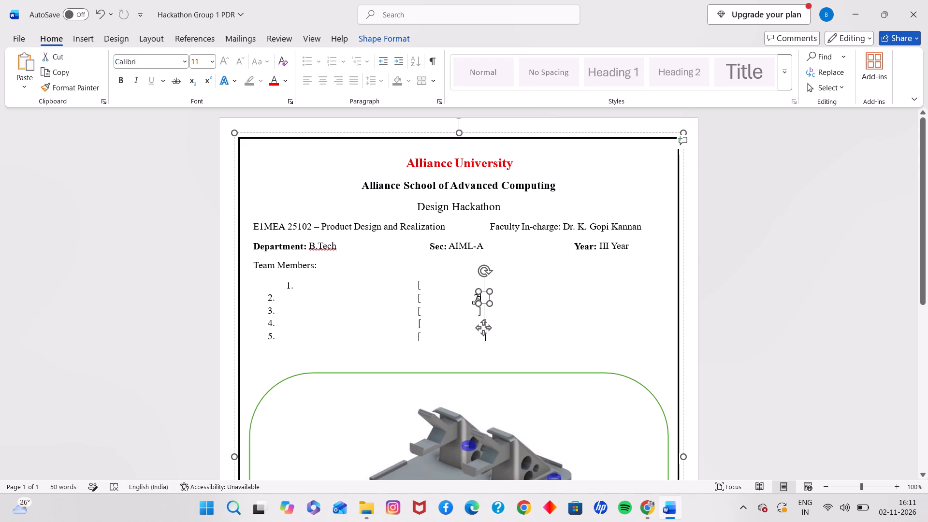
click(476, 299)
click(470, 301)
key(Escape)
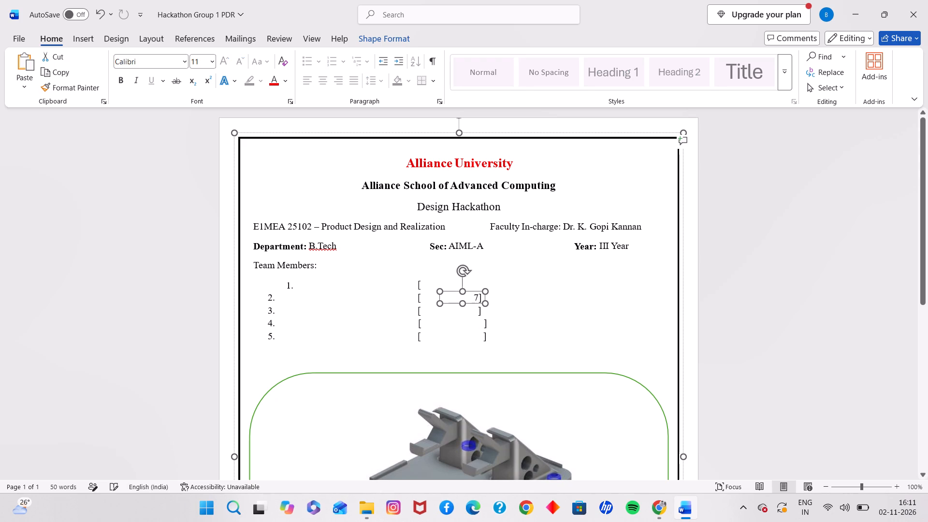
click(477, 297)
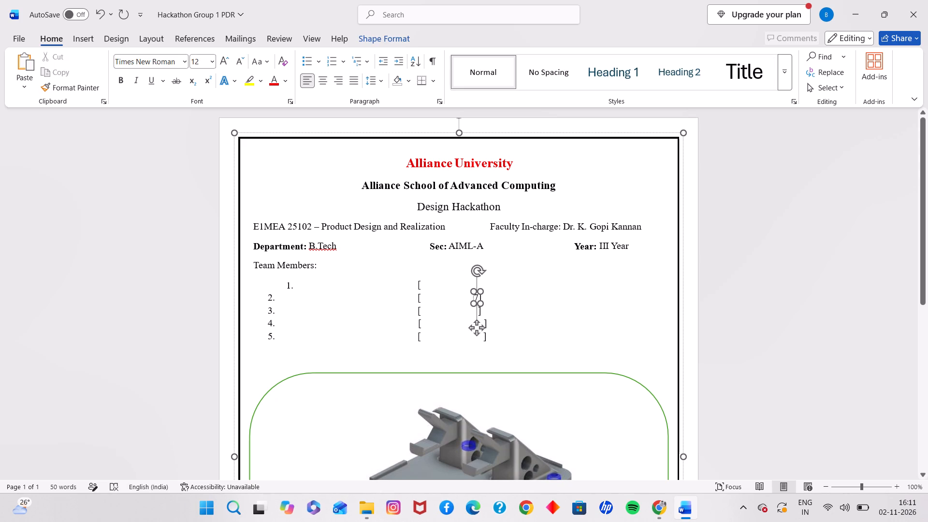
key(BackSpace)
click(477, 297)
key(BackSpace)
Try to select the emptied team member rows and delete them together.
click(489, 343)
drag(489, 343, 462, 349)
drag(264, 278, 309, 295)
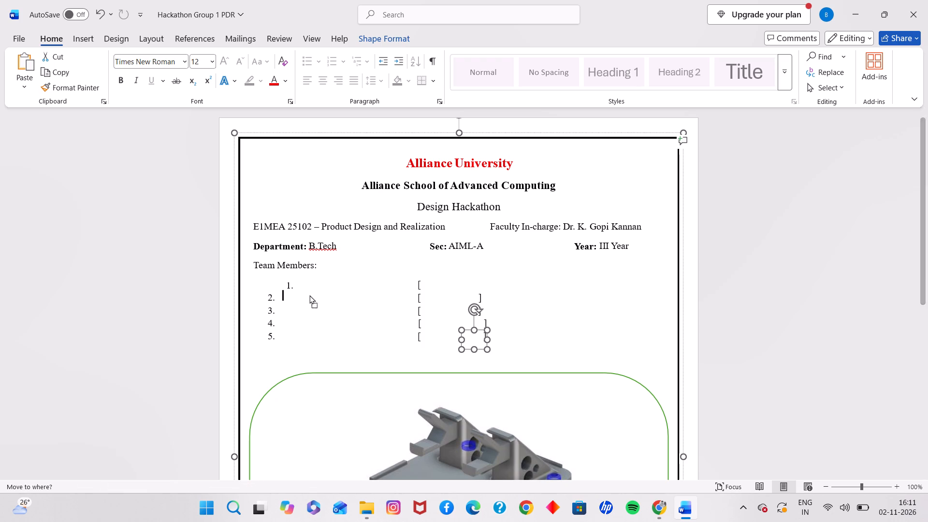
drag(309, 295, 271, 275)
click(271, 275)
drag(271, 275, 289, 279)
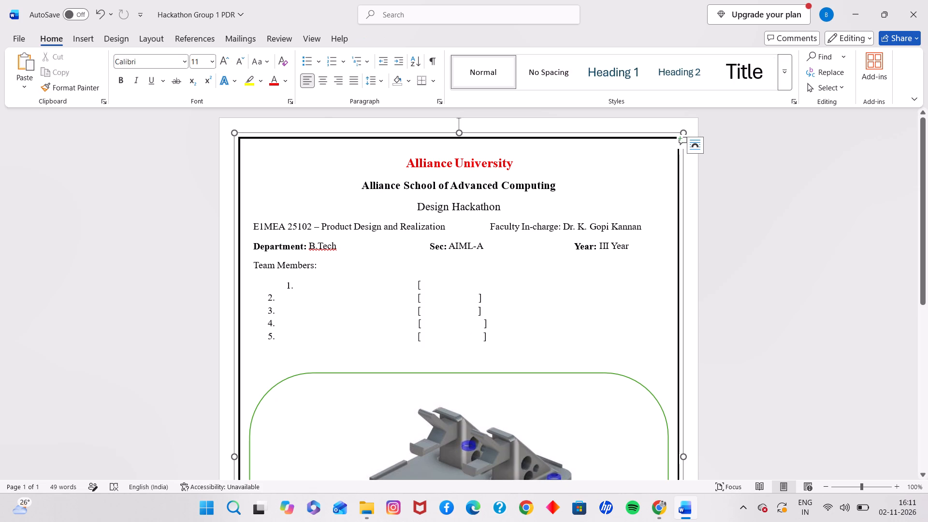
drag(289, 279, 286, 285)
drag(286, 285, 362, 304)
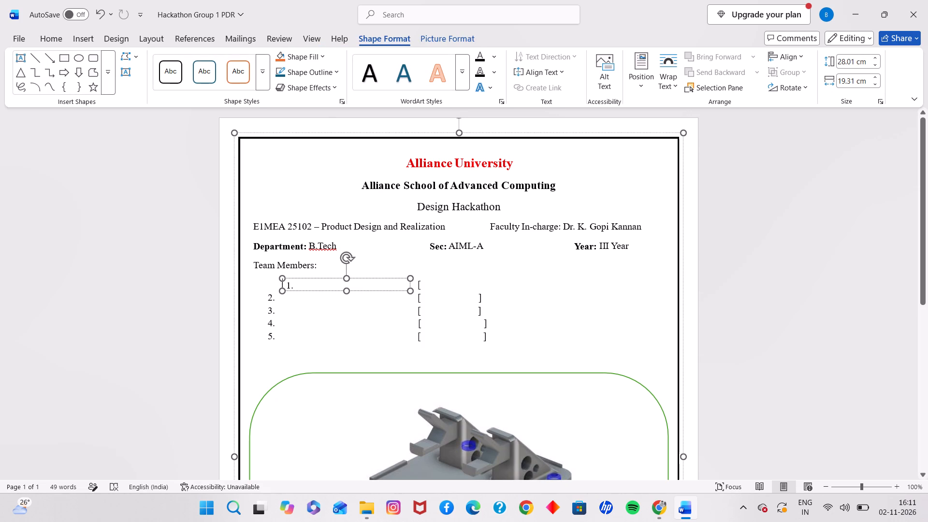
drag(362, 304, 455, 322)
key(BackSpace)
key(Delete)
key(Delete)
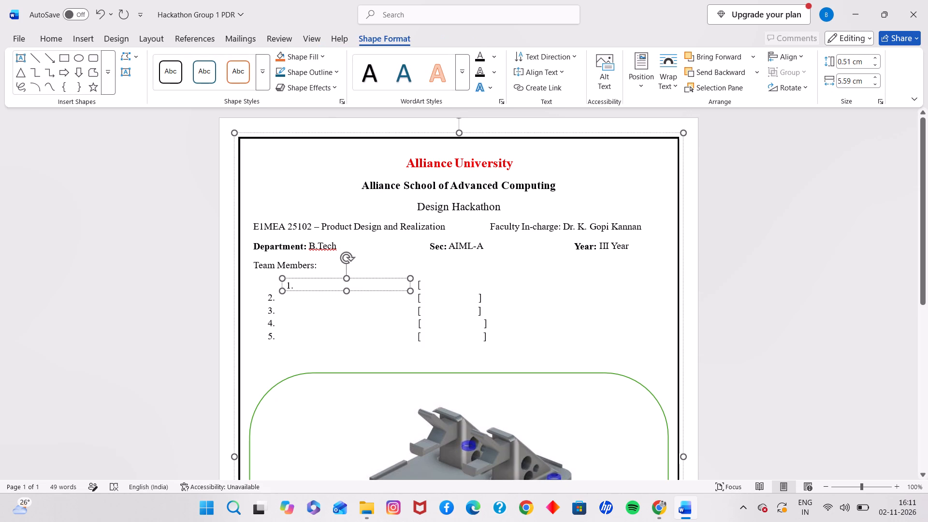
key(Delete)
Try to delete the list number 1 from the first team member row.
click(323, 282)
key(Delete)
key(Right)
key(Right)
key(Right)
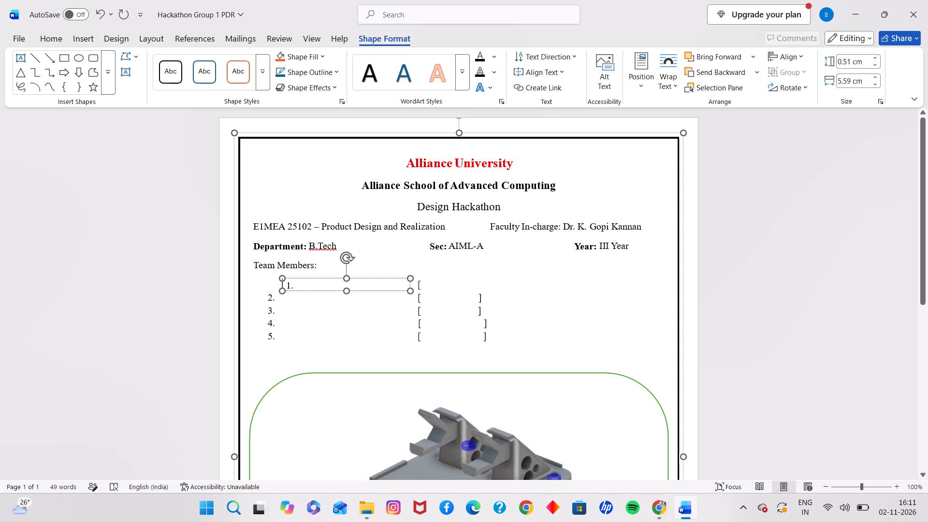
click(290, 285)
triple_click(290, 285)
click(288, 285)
Delete the list numerals 3, 4, 5 and 2 from their team member rows.
click(268, 309)
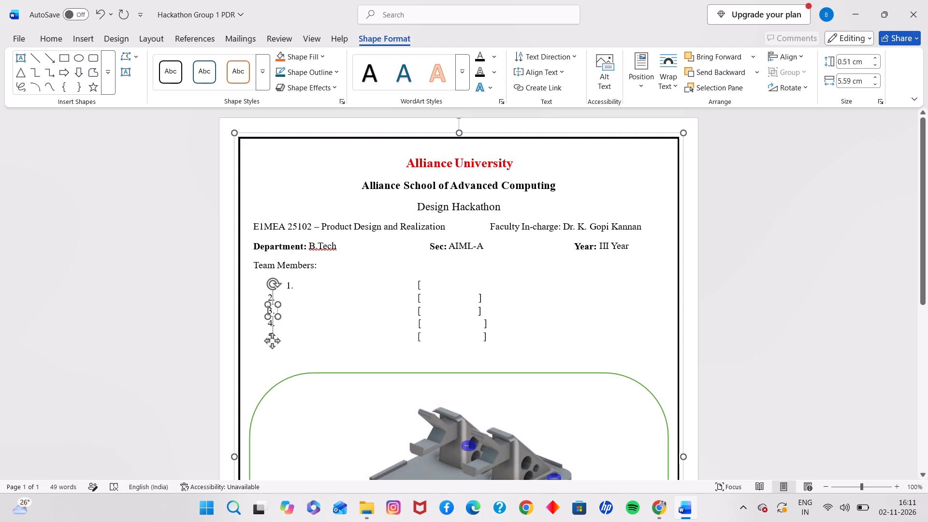
key(Delete)
click(268, 323)
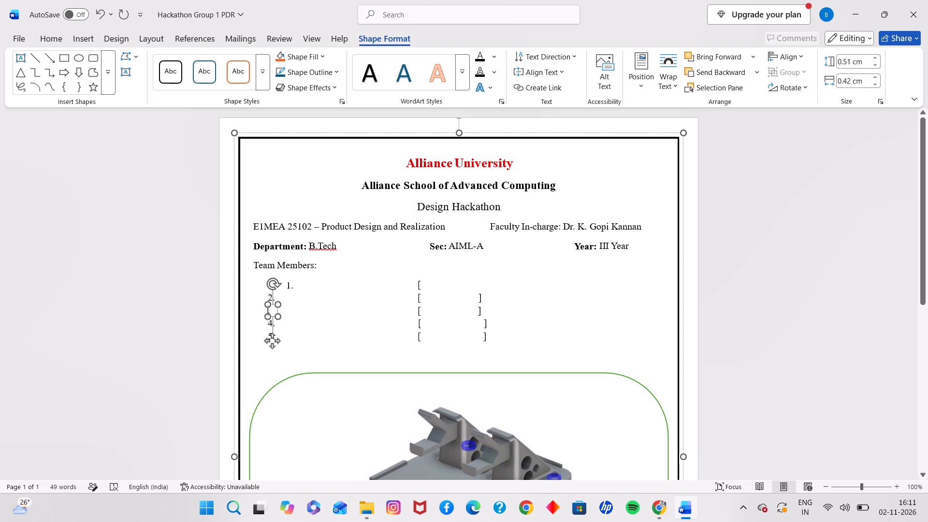
key(Delete)
click(270, 334)
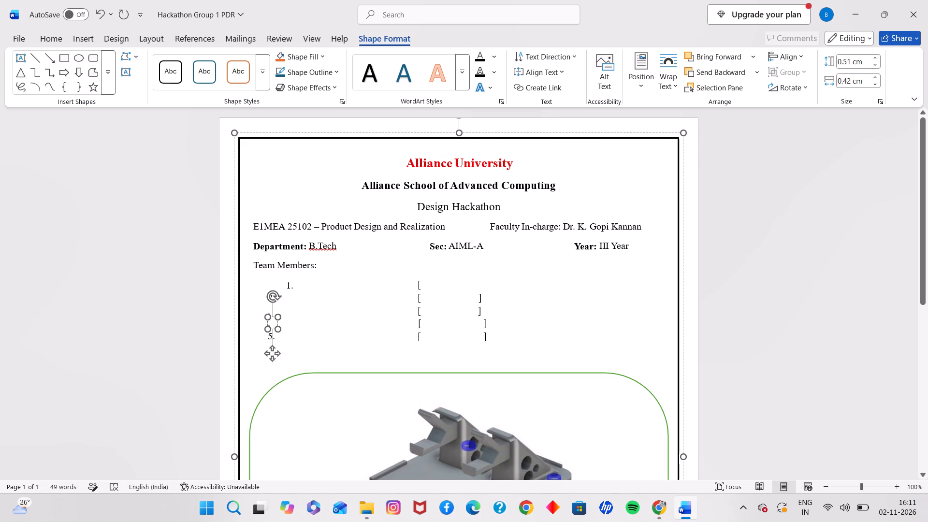
key(Delete)
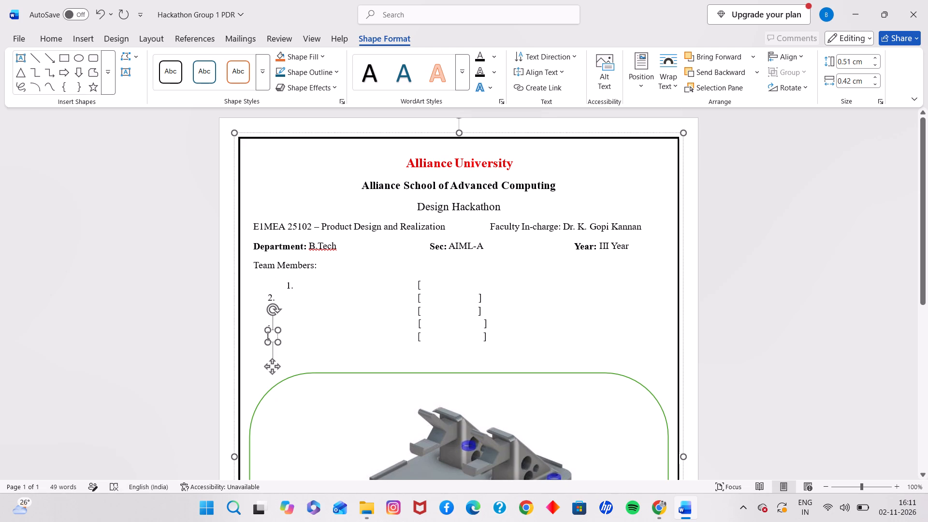
click(269, 298)
key(Delete)
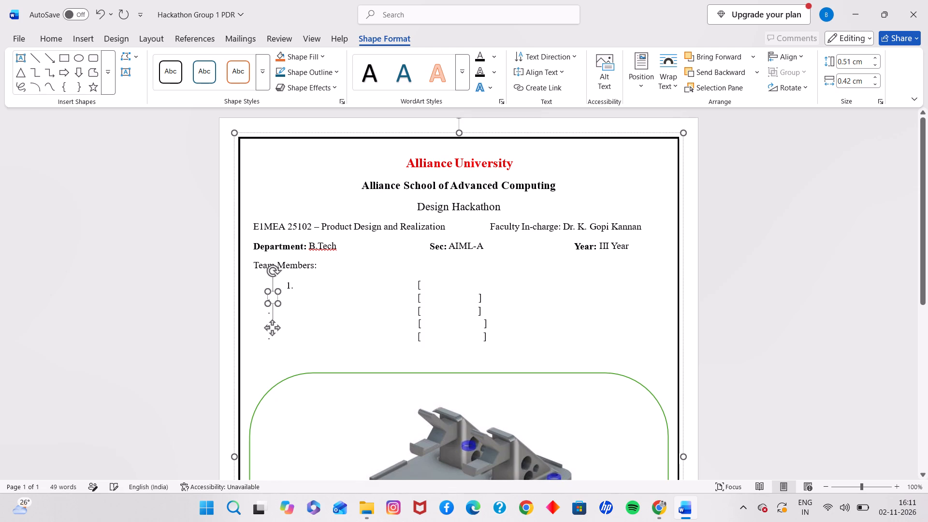
Delete the leftover opening bracket in the first team member row and the closing bracket in the second row.
click(298, 302)
click(286, 287)
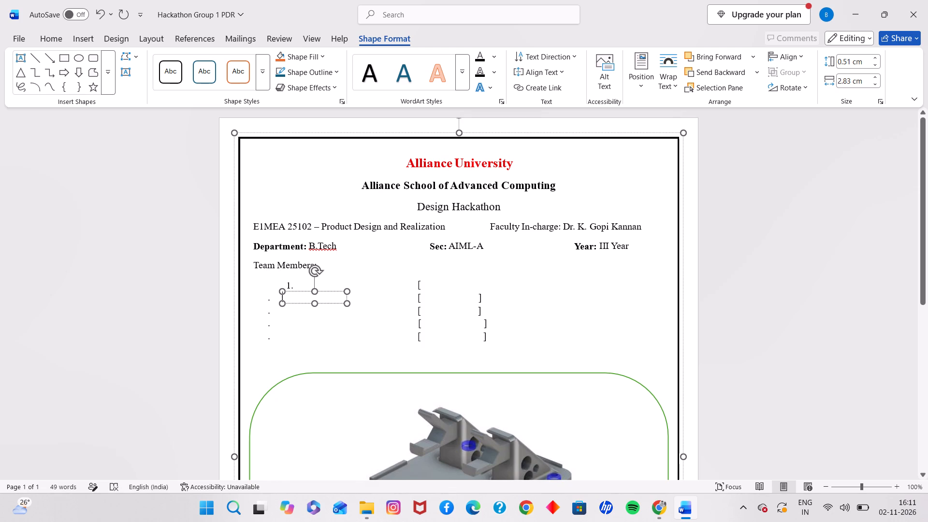
click(289, 287)
click(289, 287)
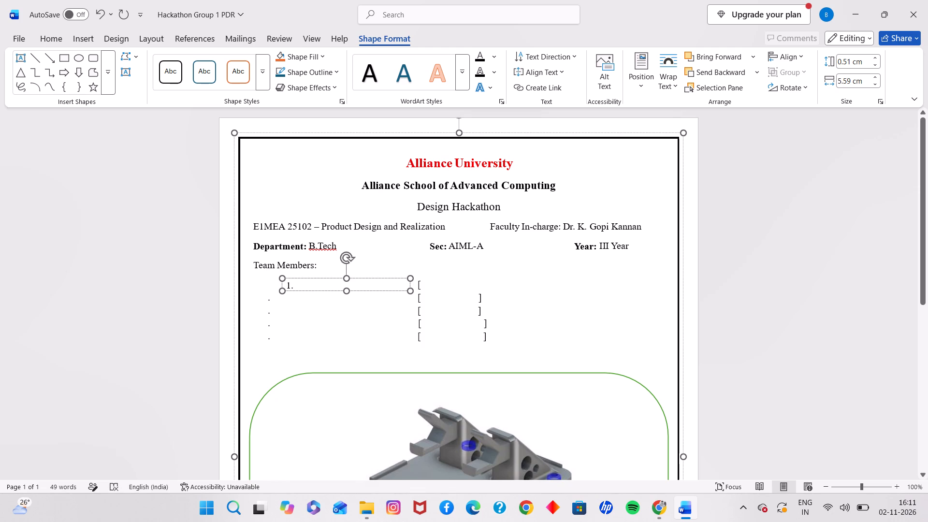
click(419, 285)
key(Delete)
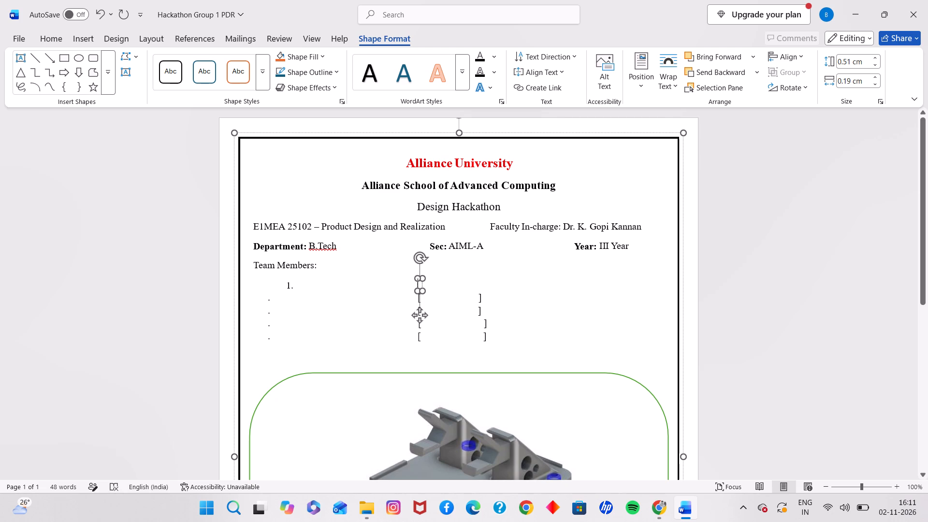
click(480, 299)
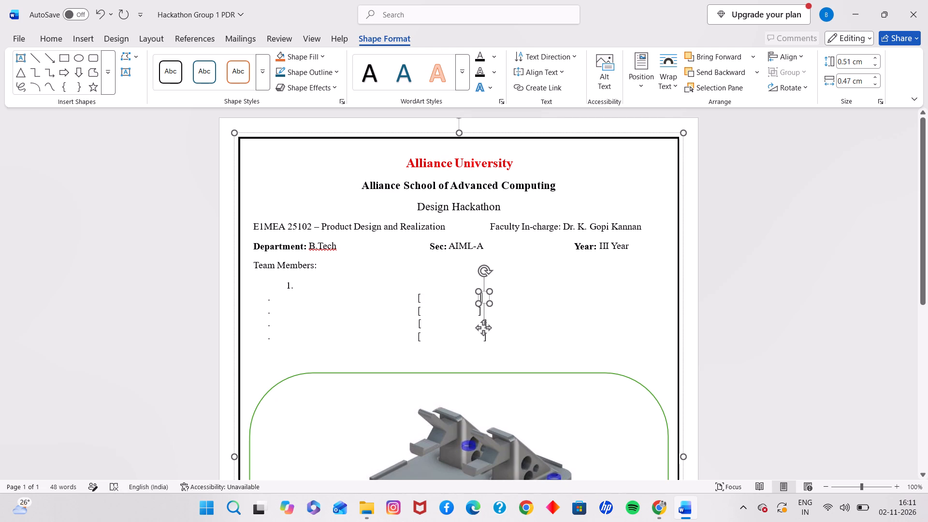
key(BackSpace)
key(Delete)
key(Down)
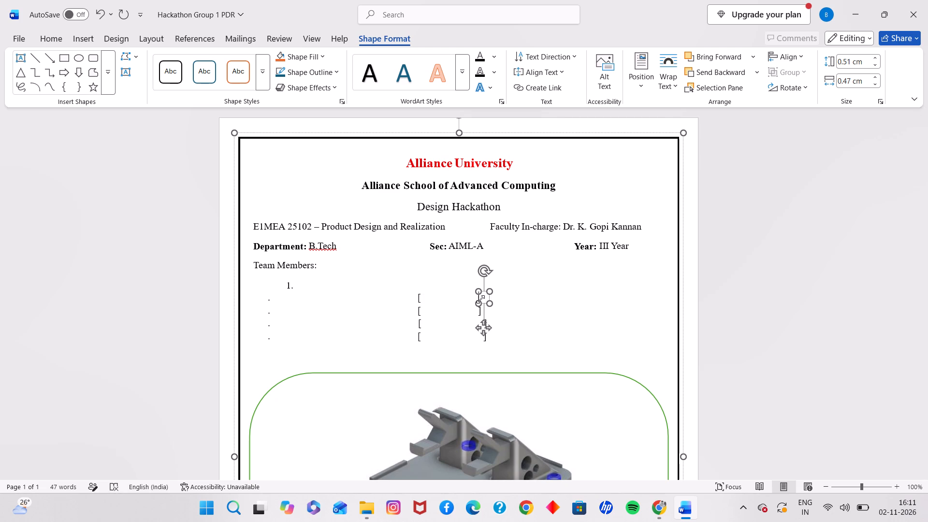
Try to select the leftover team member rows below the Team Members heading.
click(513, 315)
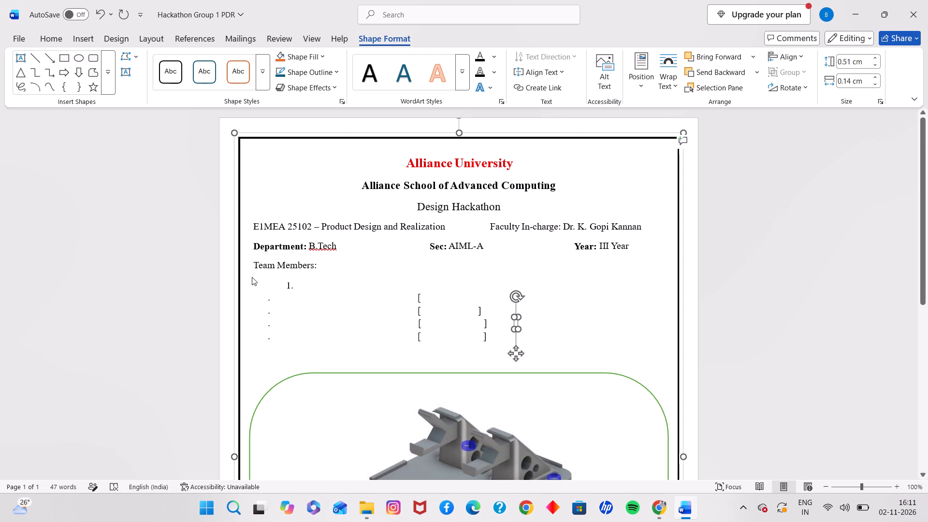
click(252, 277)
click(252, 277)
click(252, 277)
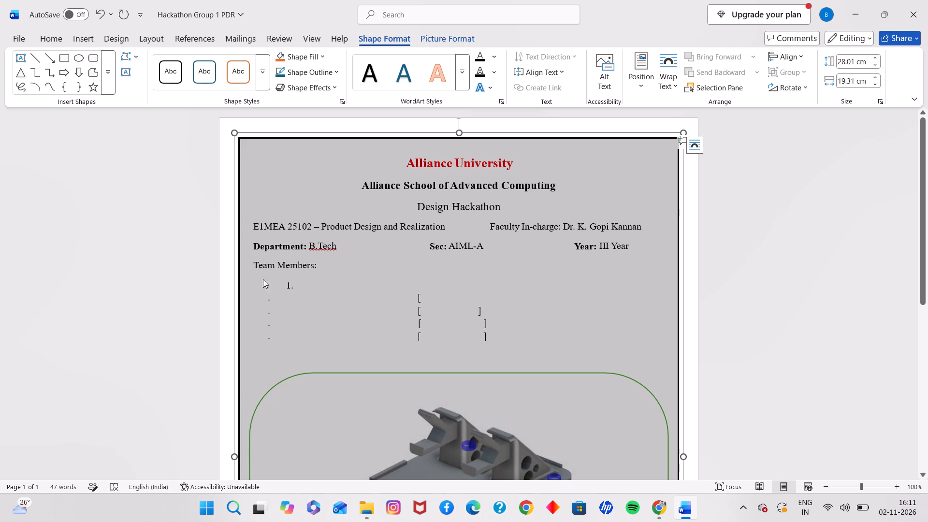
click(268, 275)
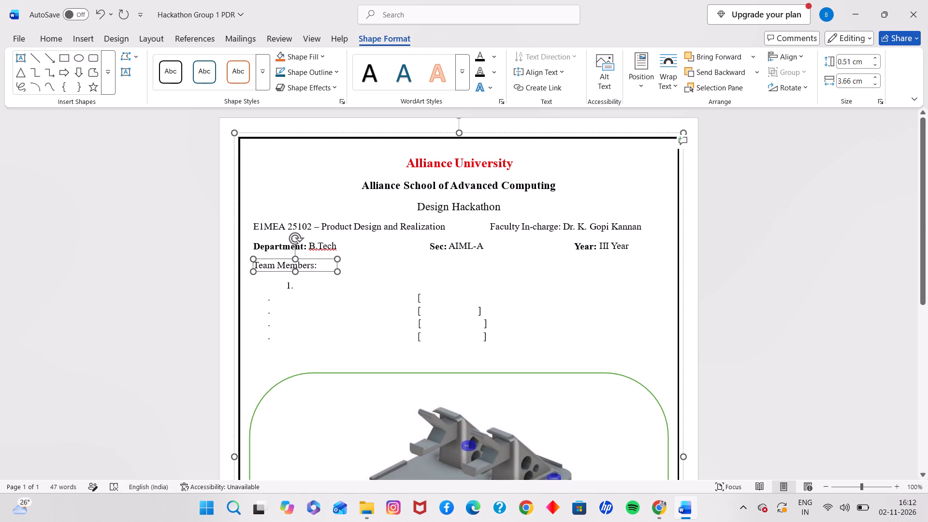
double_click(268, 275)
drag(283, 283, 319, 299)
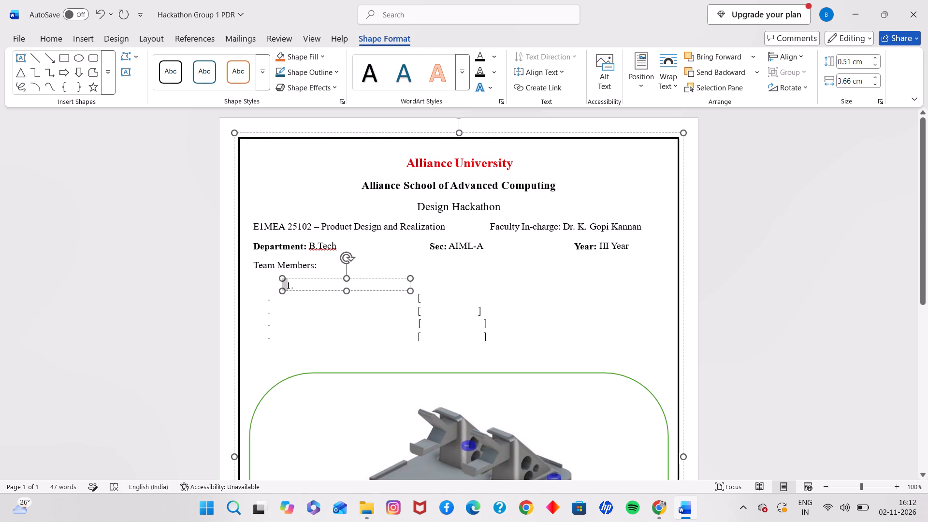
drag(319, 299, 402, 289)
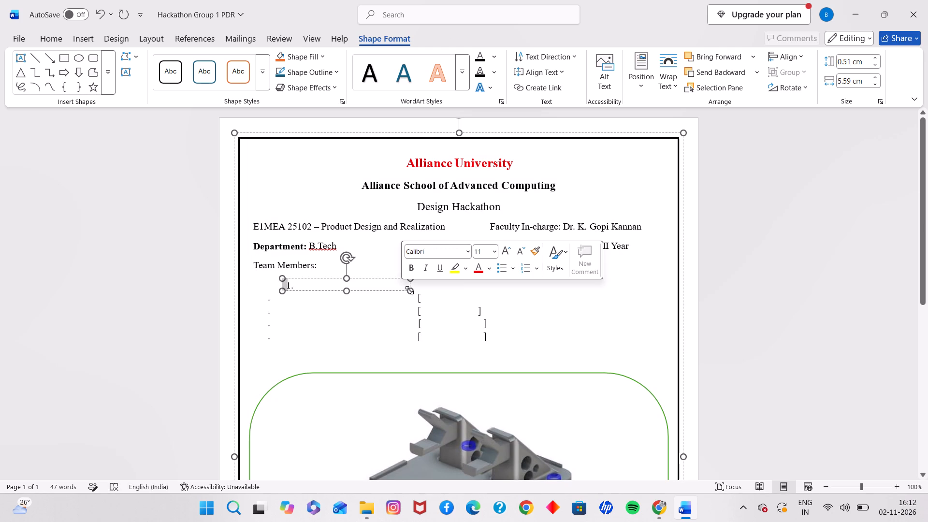
Enlarge the first member row's text box to about 13.84 cm wide and 4.02 cm high, covering all the member rows.
drag(410, 290, 563, 356)
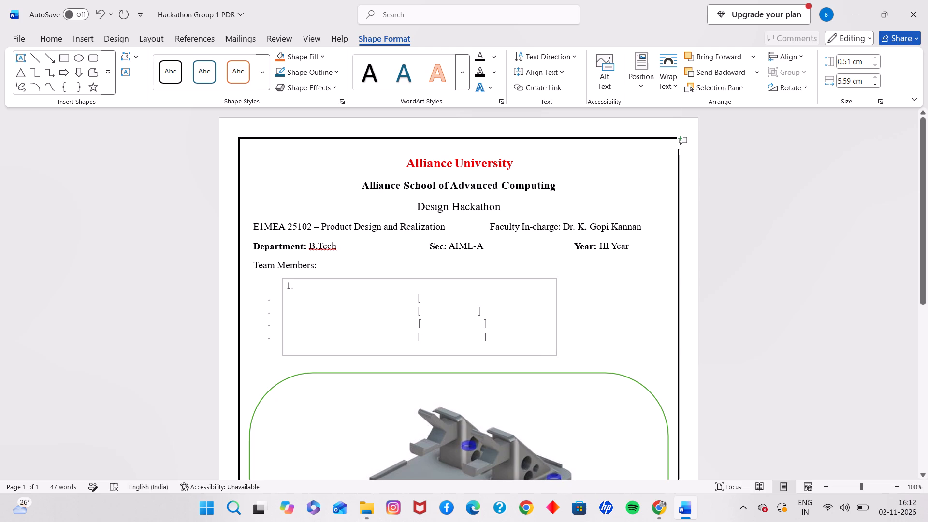
drag(563, 356, 569, 357)
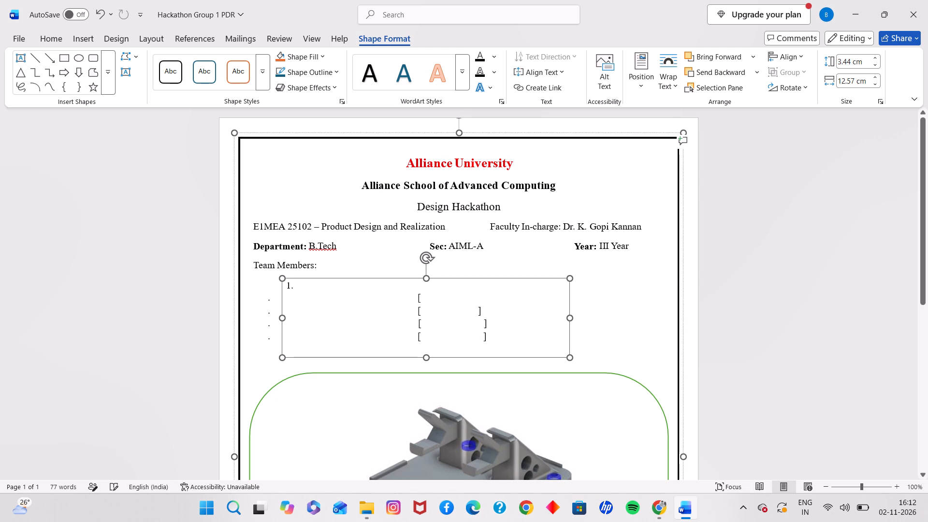
drag(284, 281, 268, 281)
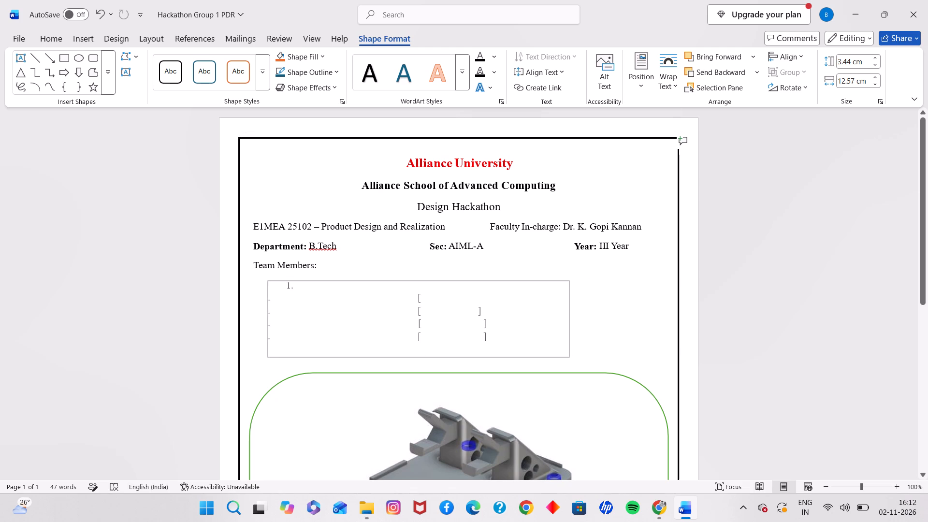
drag(268, 281, 253, 275)
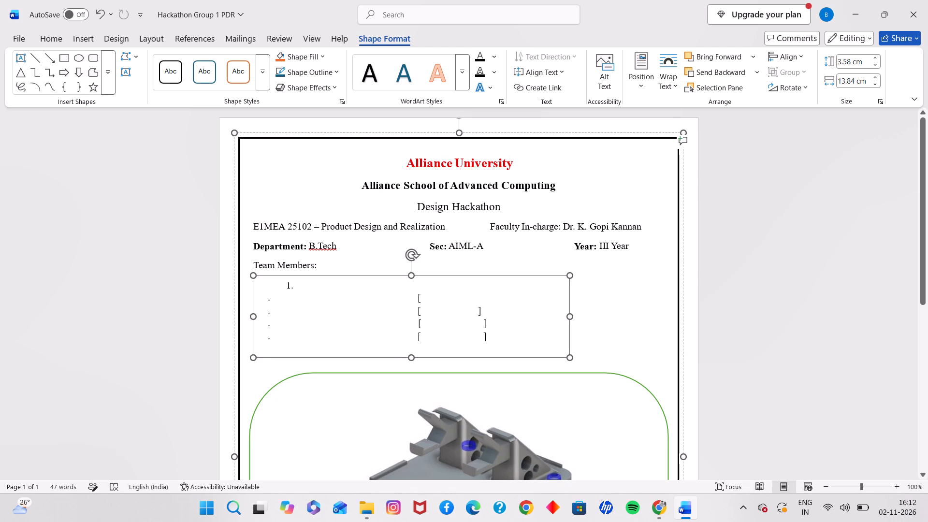
click(289, 287)
click(289, 287)
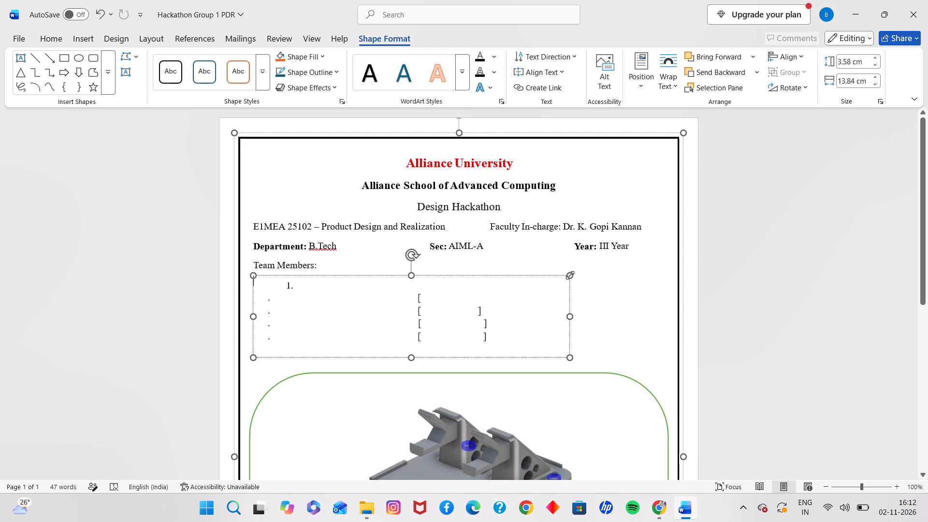
drag(570, 275, 569, 265)
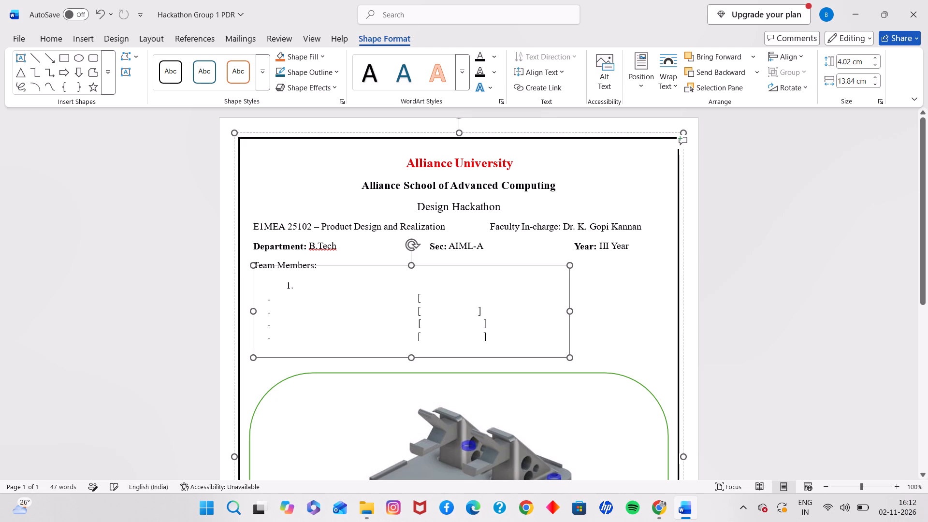
Paste the copied list of six team members with registration numbers into the enlarged text box.
click(355, 288)
click(293, 284)
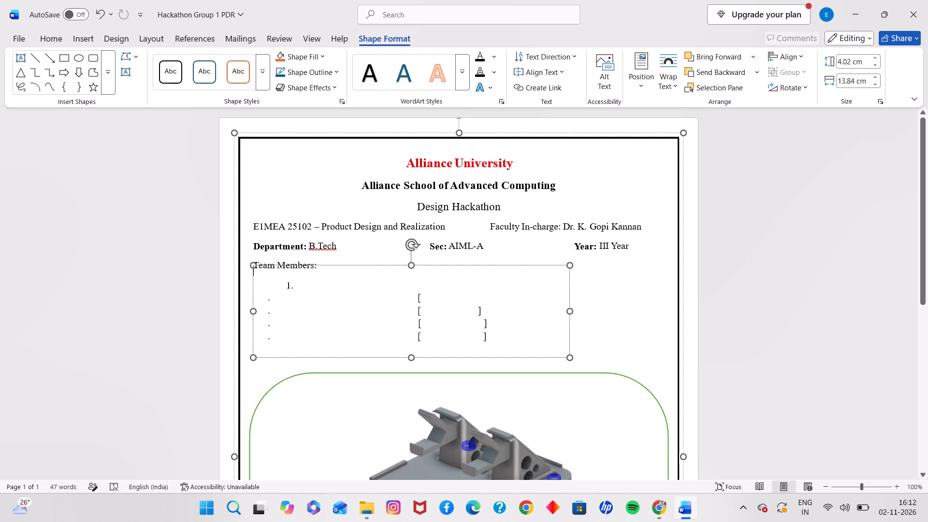
click(290, 283)
key(ctrl+v)
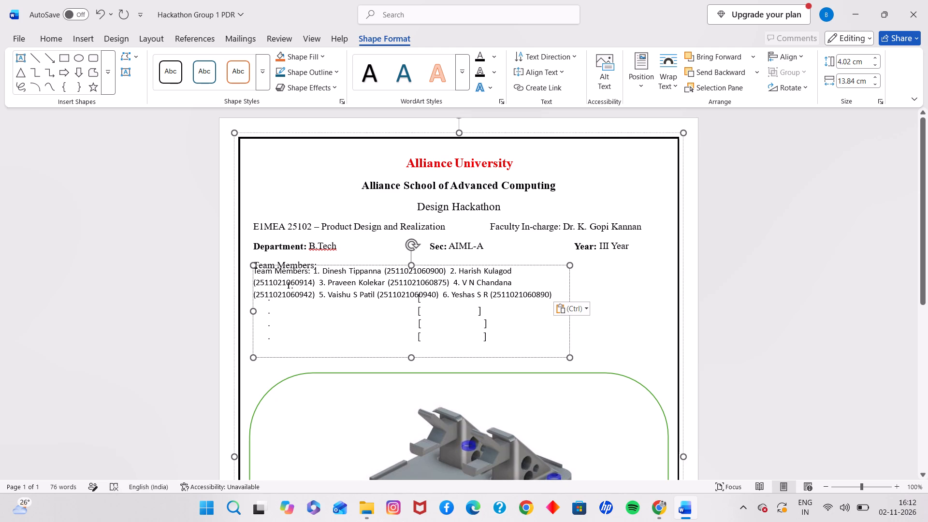
Delete the duplicate "Team Members:" label before number 1 in the pasted text, back to its initial T.
click(313, 271)
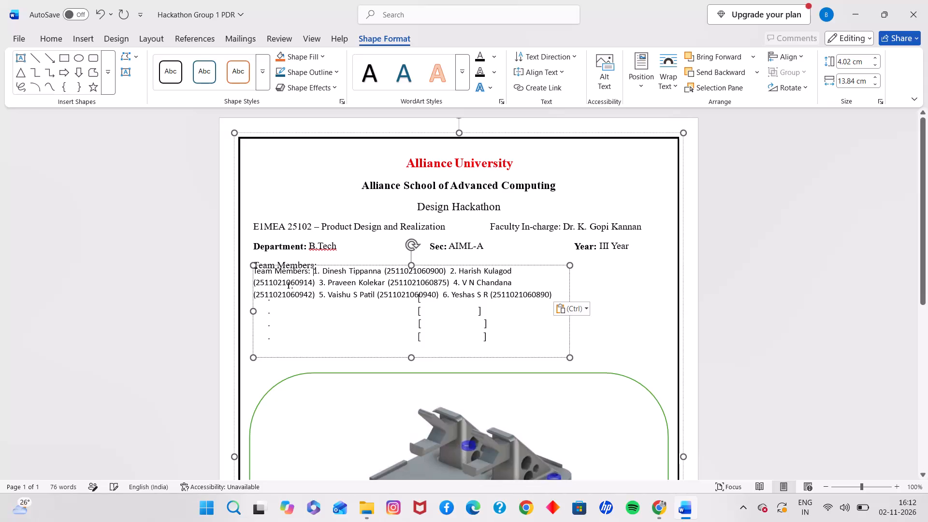
key(BackSpace)
key(BackSpace)
key(BackSpace)
key(BackSpace)
key(BackSpace)
key(BackSpace)
key(BackSpace)
key(BackSpace)
key(BackSpace)
key(BackSpace)
key(BackSpace)
key(BackSpace)
key(BackSpace)
key(BackSpace)
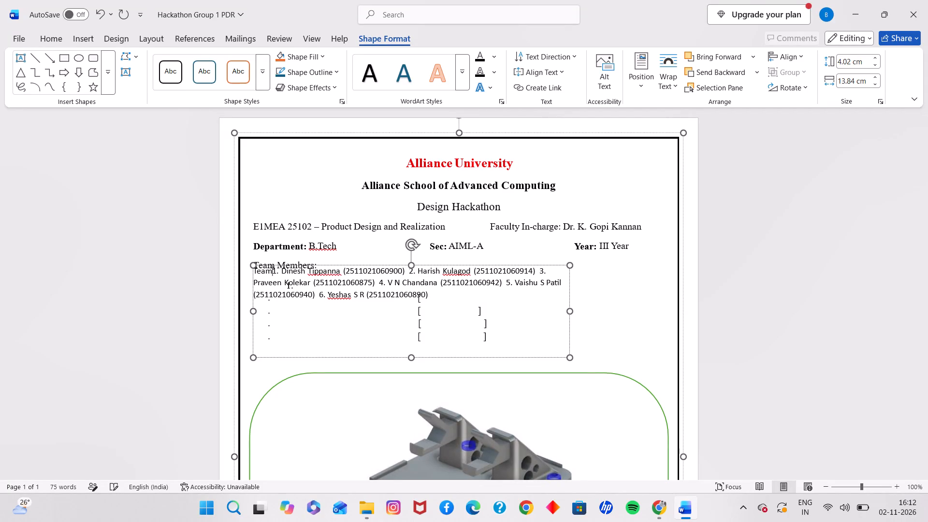
key(BackSpace)
key(BackSpace)
key(BackSpace)
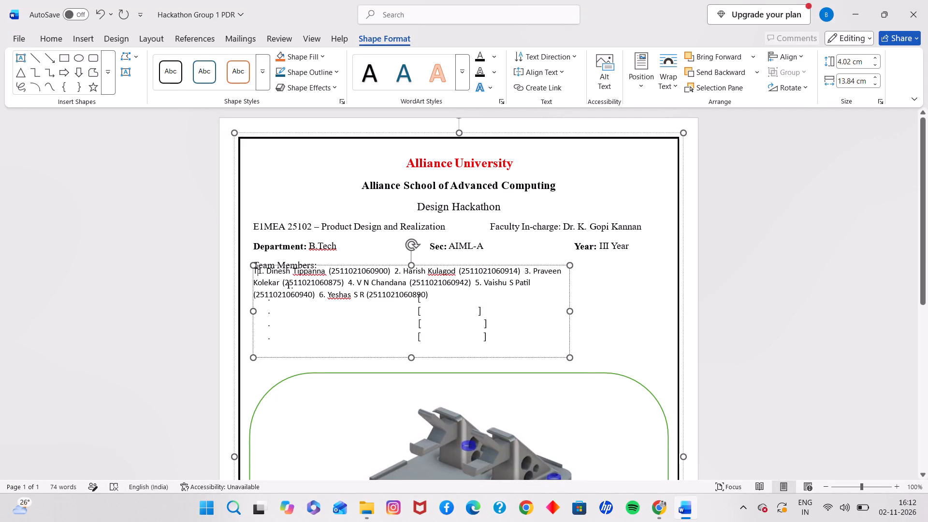
Lower the text box's top edge below the Team Members heading, making the box about 3.34 cm high.
drag(412, 266, 413, 281)
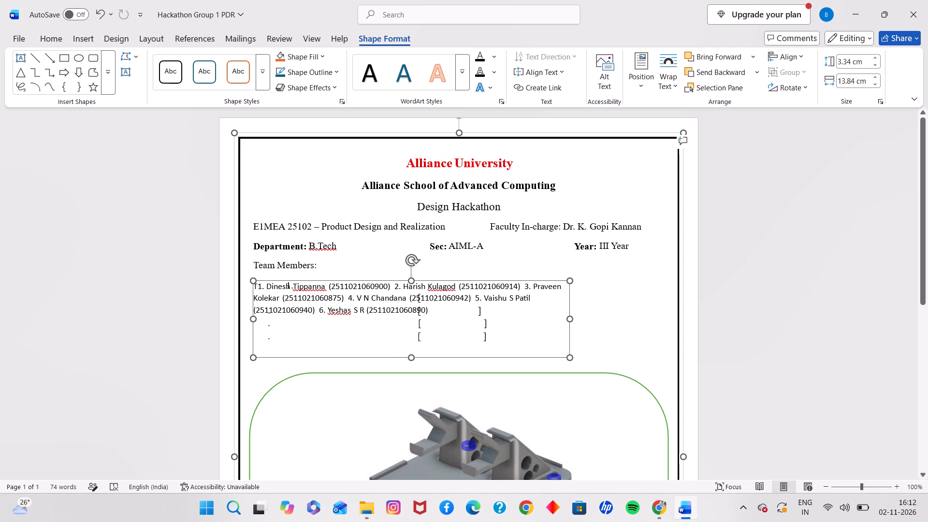
Break the pasted list so that the entries numbered 2 and 3 each start on a new line.
click(391, 288)
key(Return)
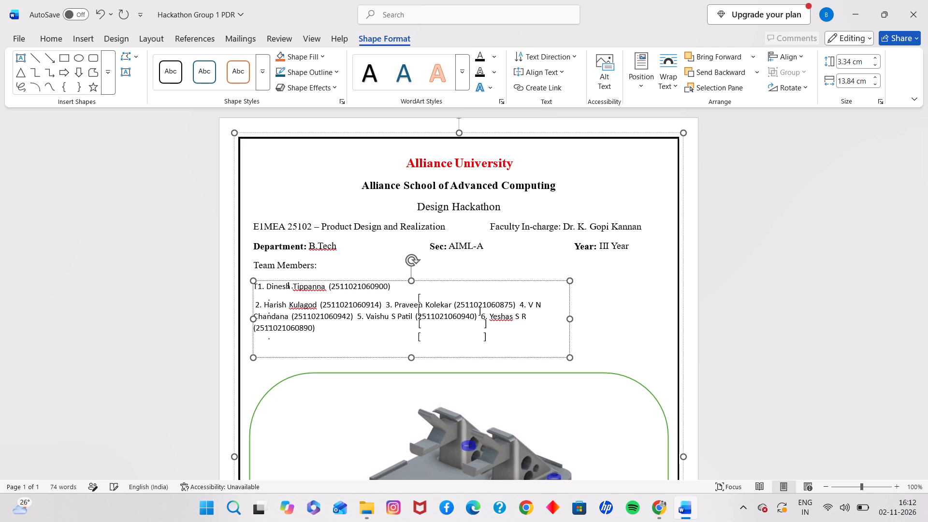
click(384, 303)
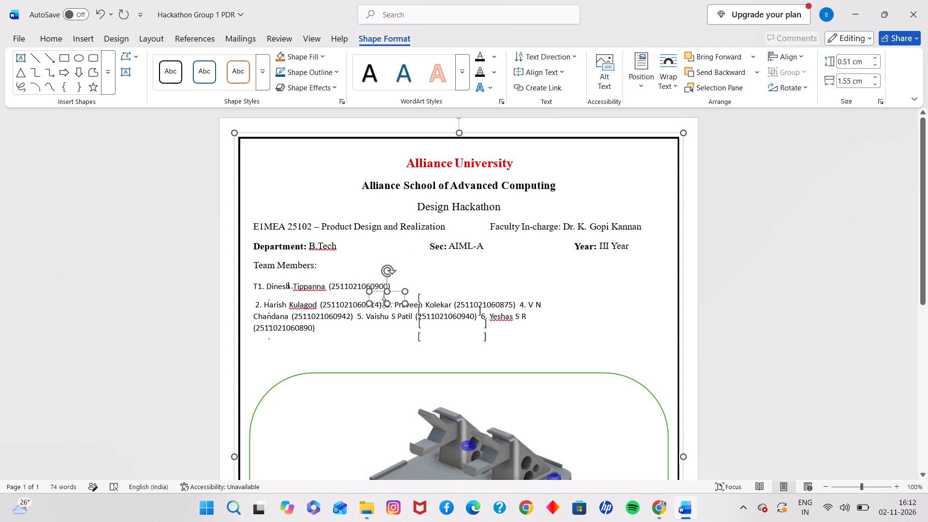
key(shift+Return)
key(Return)
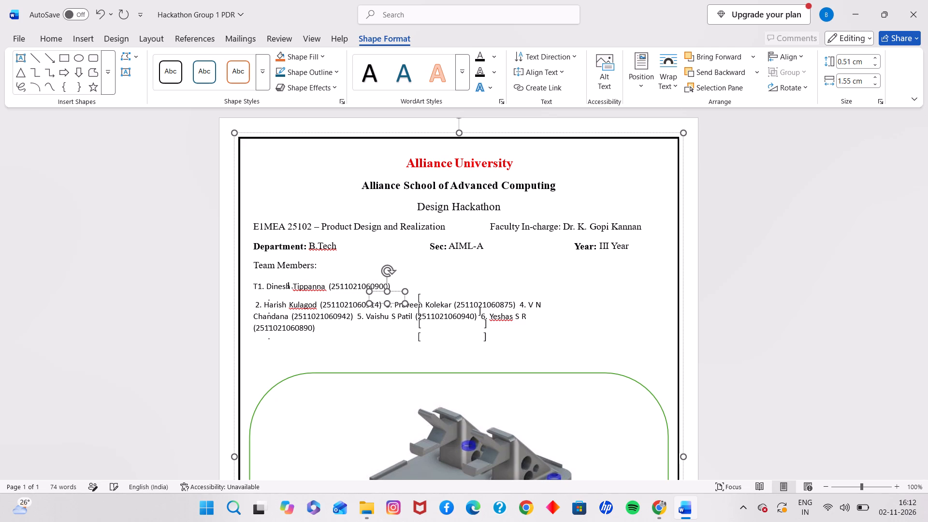
key(Return)
click(418, 274)
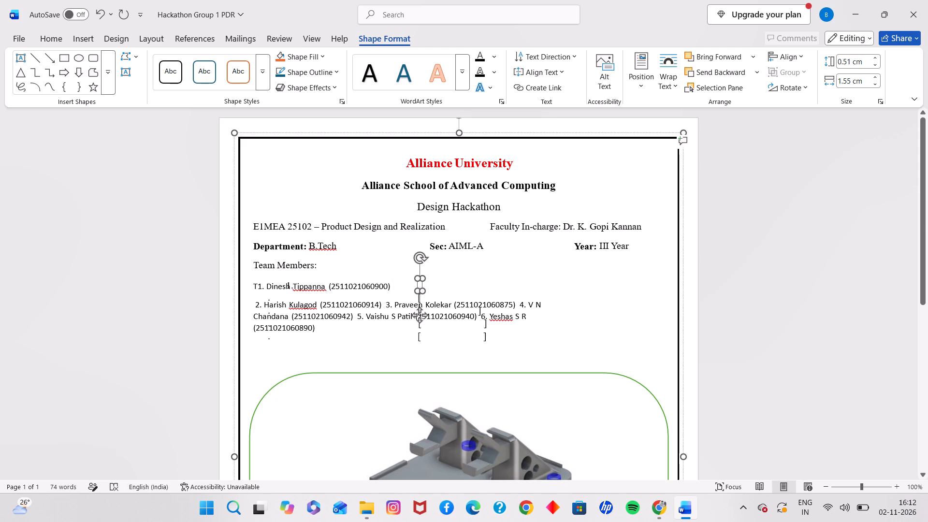
click(384, 302)
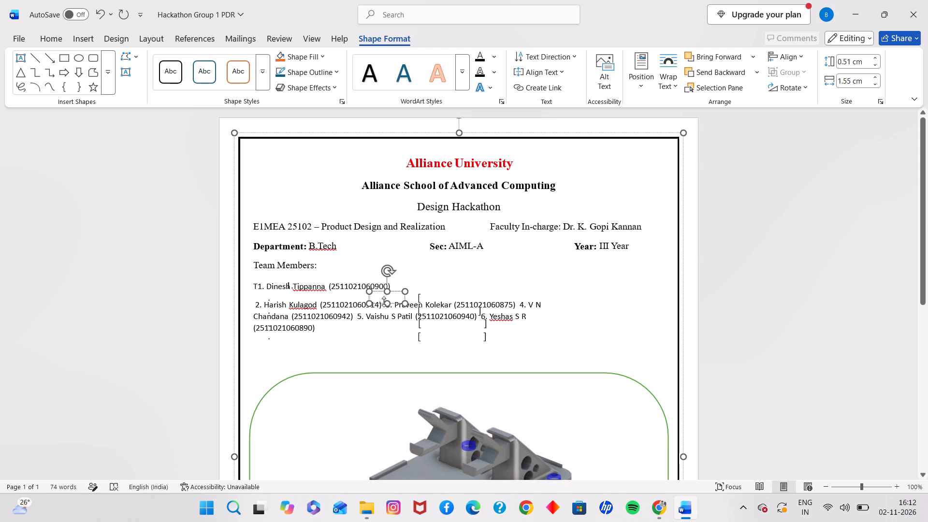
click(382, 307)
key(Return)
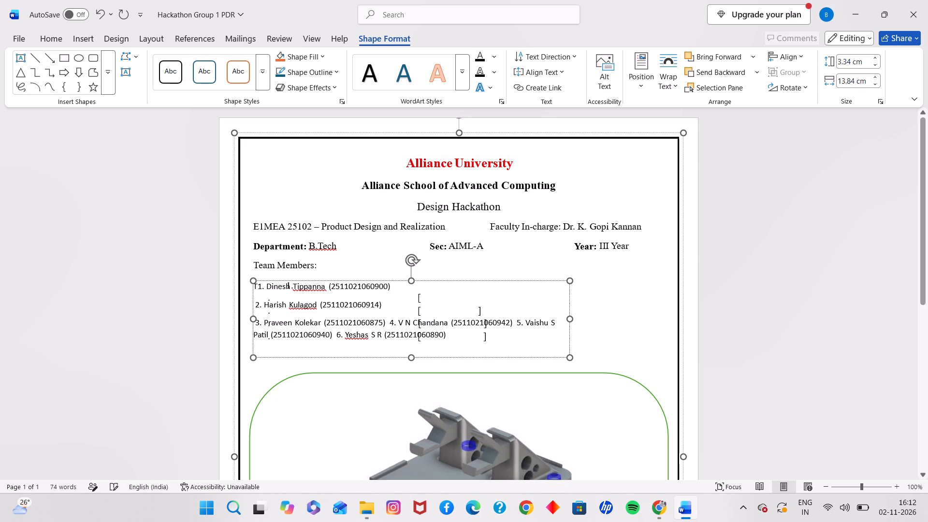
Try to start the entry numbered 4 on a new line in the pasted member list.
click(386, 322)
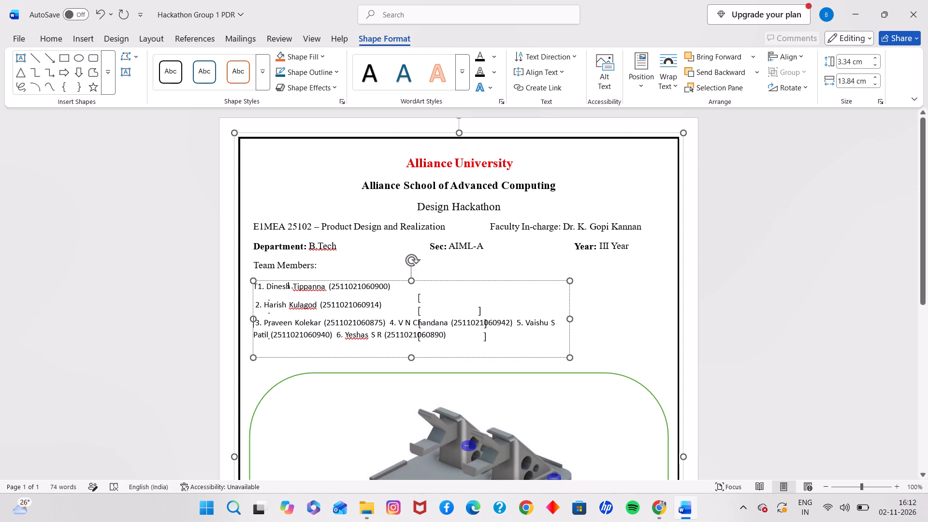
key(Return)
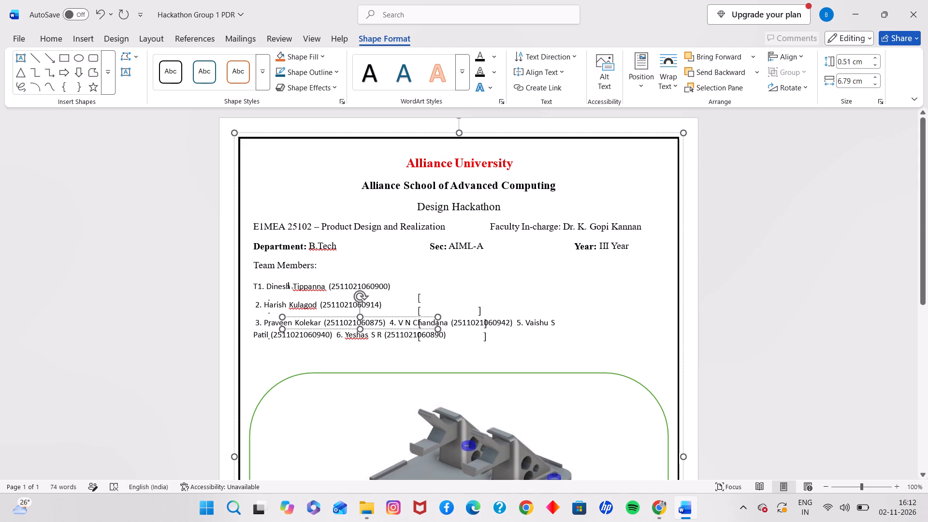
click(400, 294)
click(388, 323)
Shrink the empty old name text box in the fifth member row to about 1.44 cm by 0.13 cm.
click(337, 334)
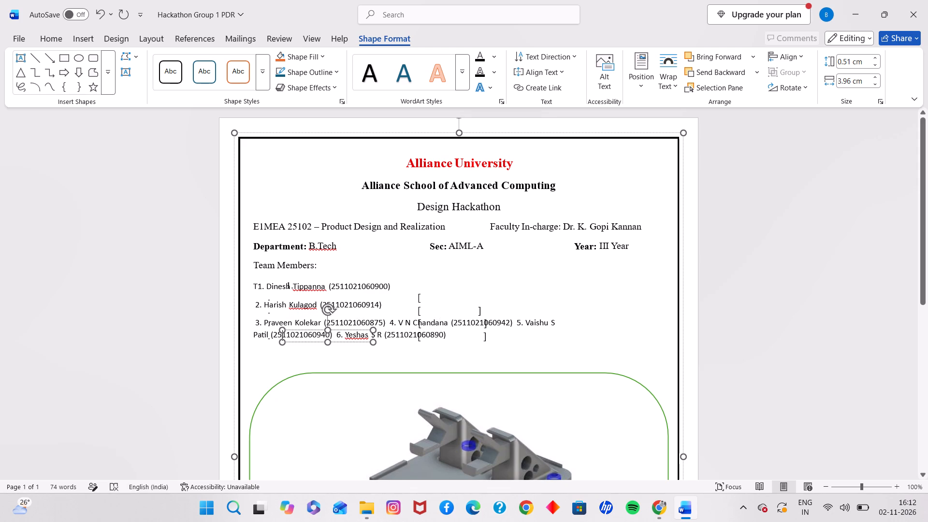
drag(373, 332, 315, 340)
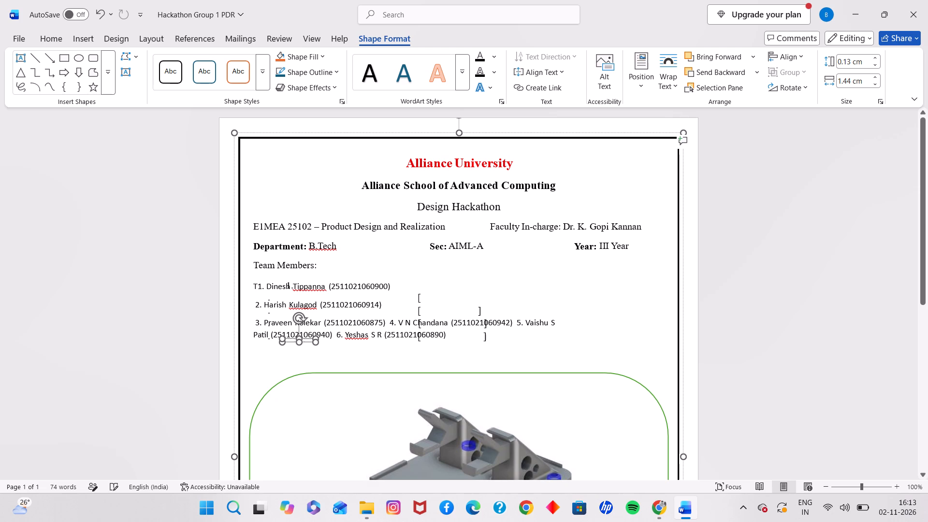
Break the pasted member list so that the entries numbered 4, 5 and 6 each start on a new line.
click(333, 333)
key(Return)
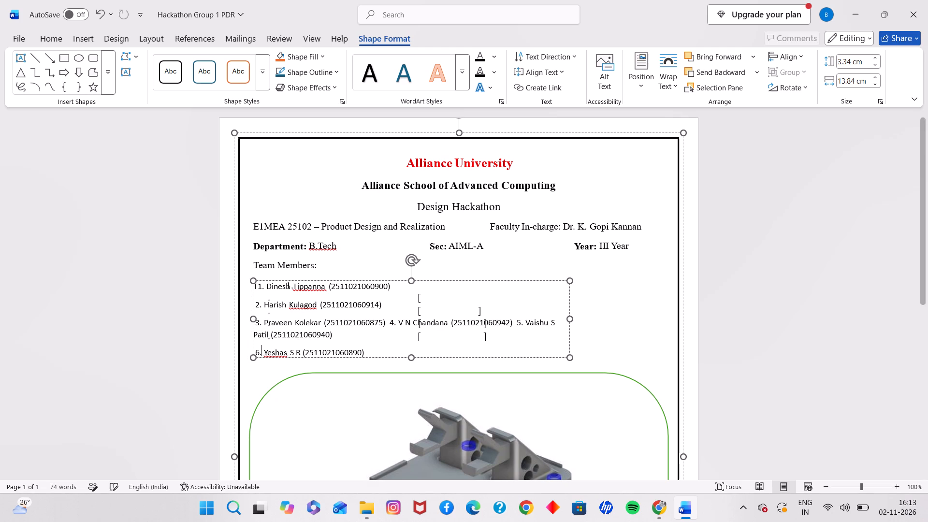
click(385, 322)
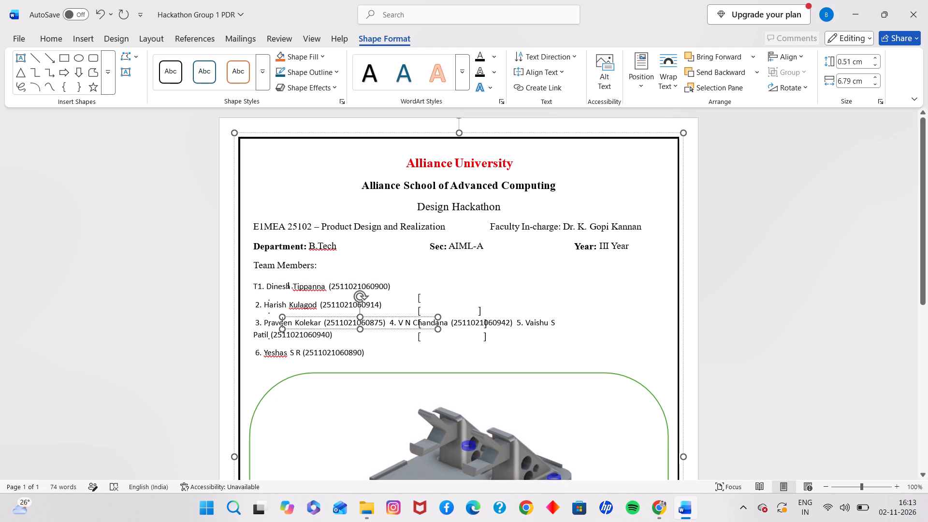
drag(437, 317, 379, 329)
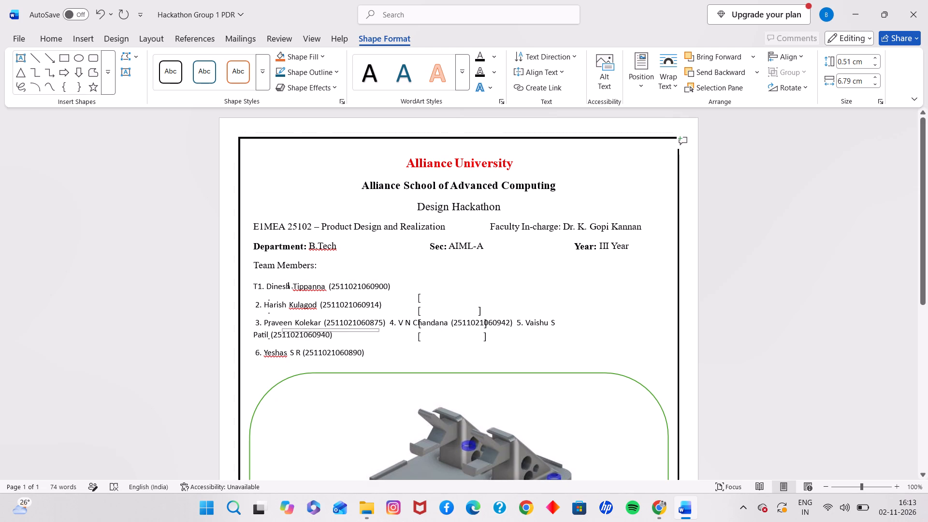
click(387, 324)
key(Return)
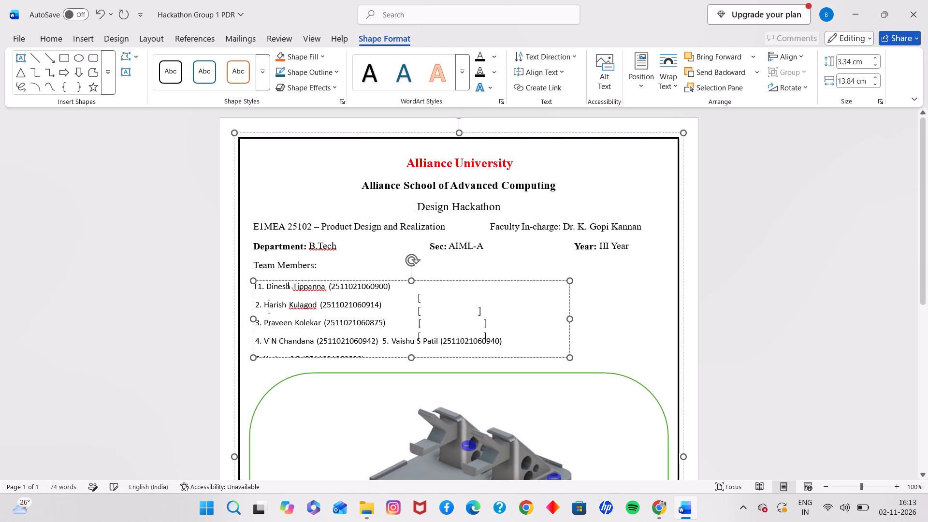
click(378, 339)
key(Return)
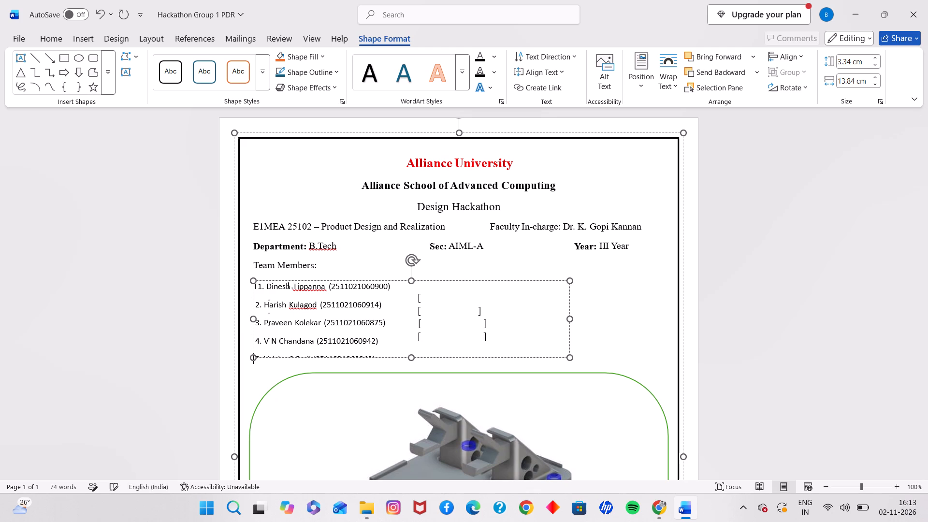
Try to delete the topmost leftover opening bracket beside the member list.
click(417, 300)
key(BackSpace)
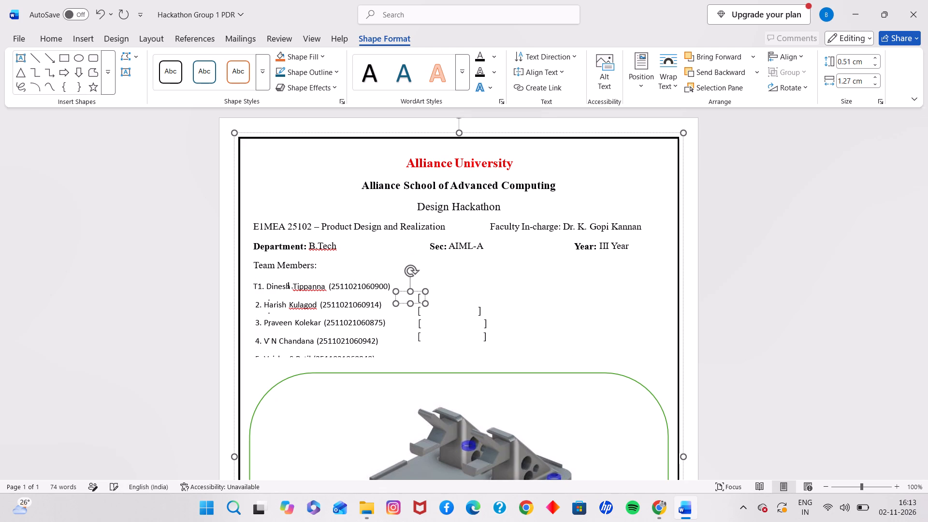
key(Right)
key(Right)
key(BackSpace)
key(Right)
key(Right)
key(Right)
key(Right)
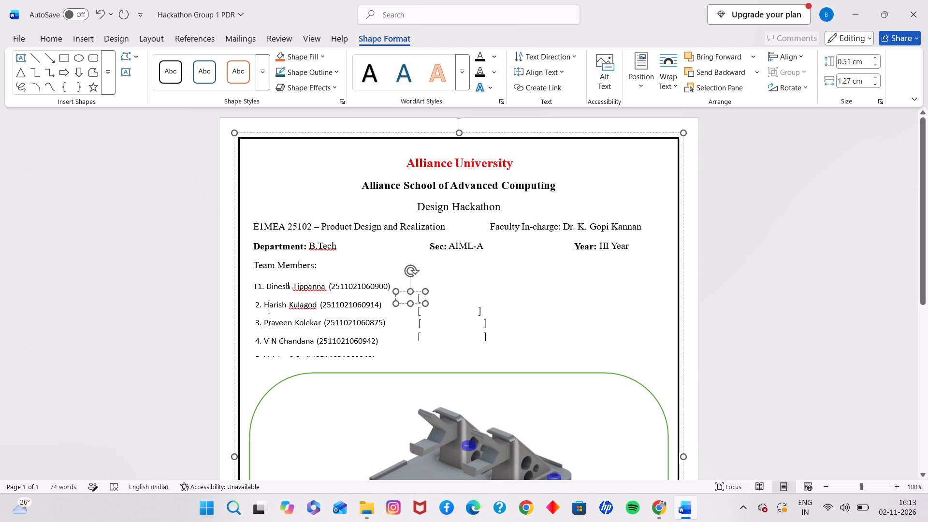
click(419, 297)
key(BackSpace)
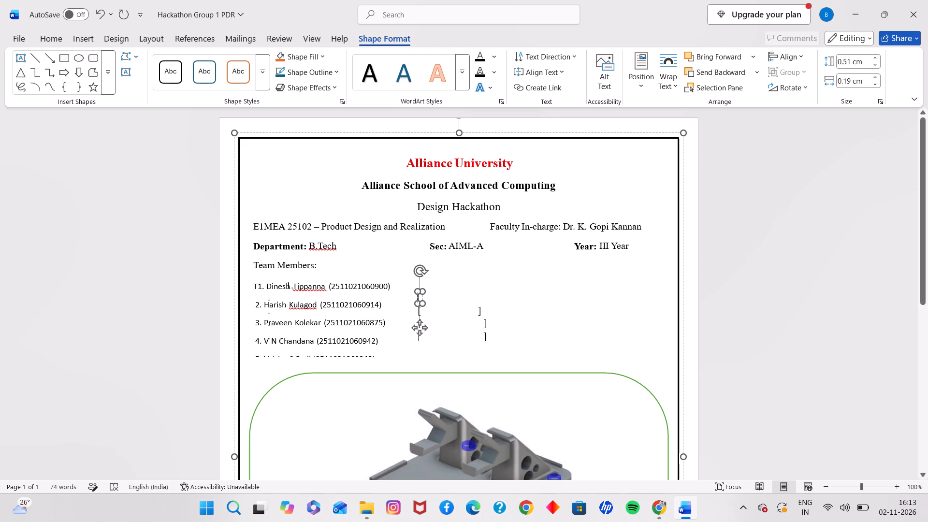
Delete the leftover closing brackets in the second and third bracket rows beside the member list.
click(480, 309)
key(BackSpace)
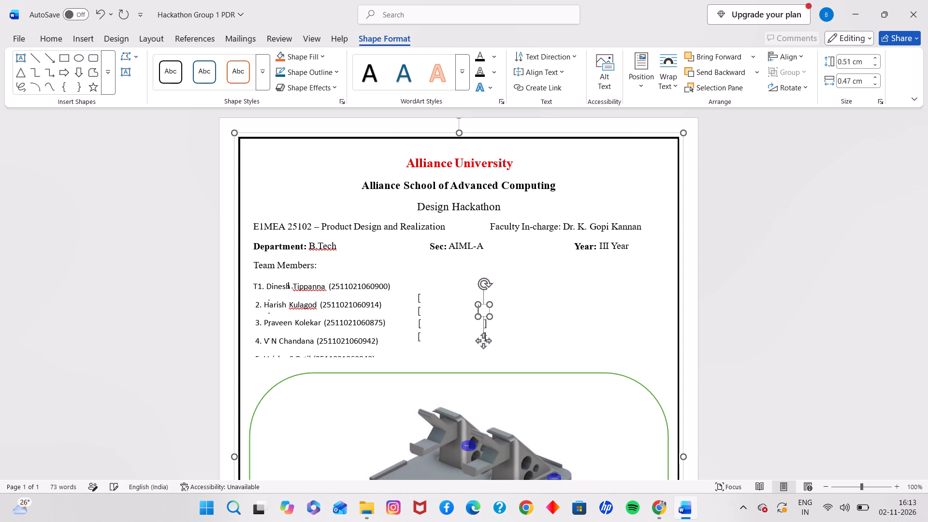
click(484, 325)
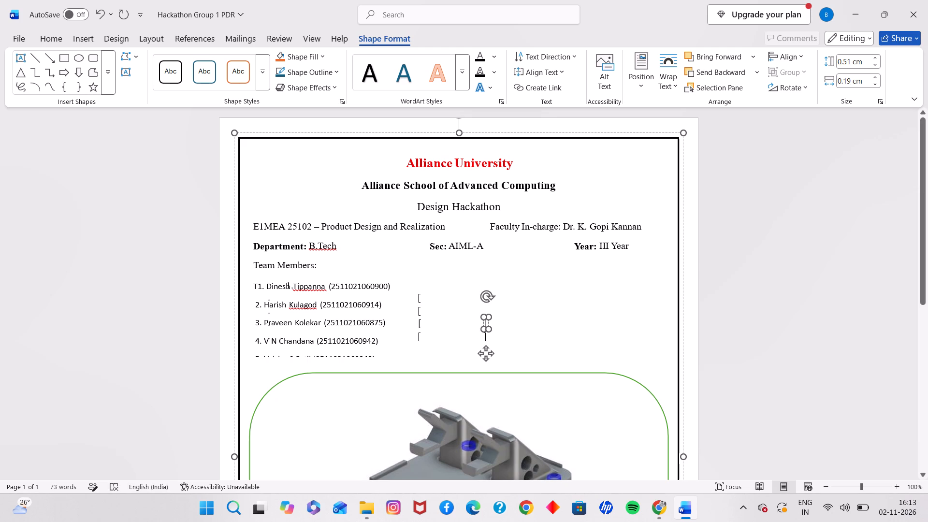
key(Right)
key(BackSpace)
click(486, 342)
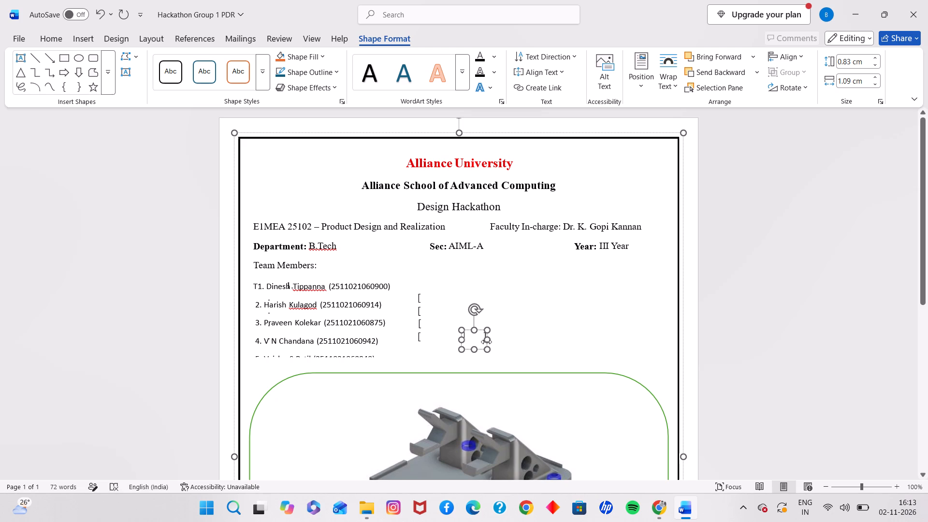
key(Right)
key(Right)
Delete the leftover opening brackets in the first and fourth bracket rows beside the member list.
click(418, 297)
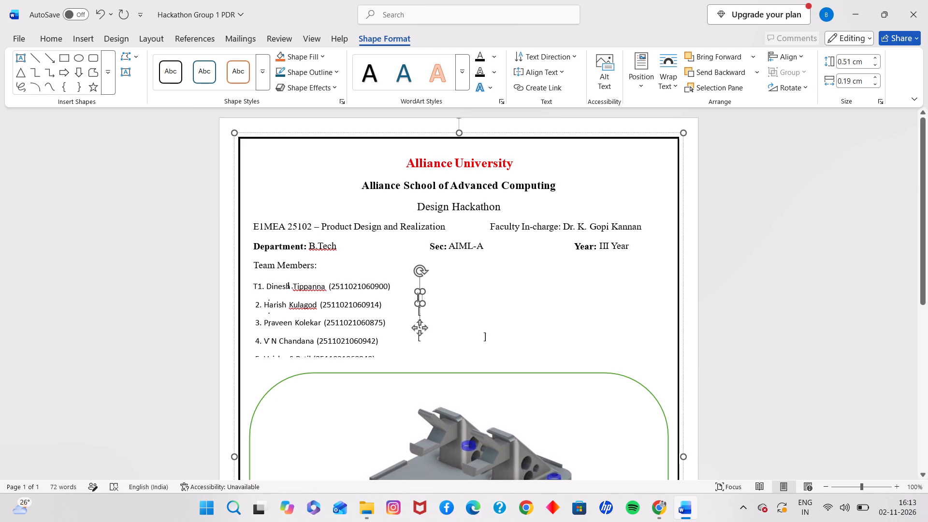
key(BackSpace)
key(Right)
key(BackSpace)
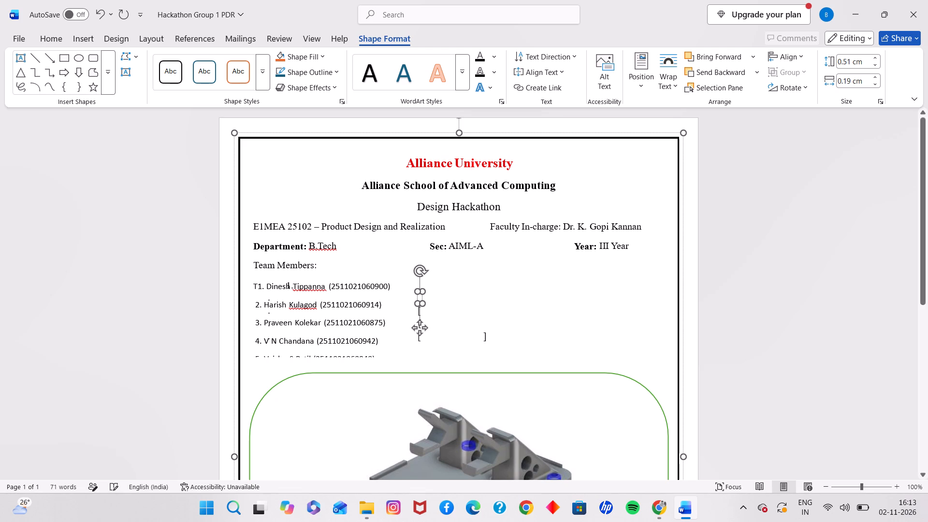
click(429, 305)
key(BackSpace)
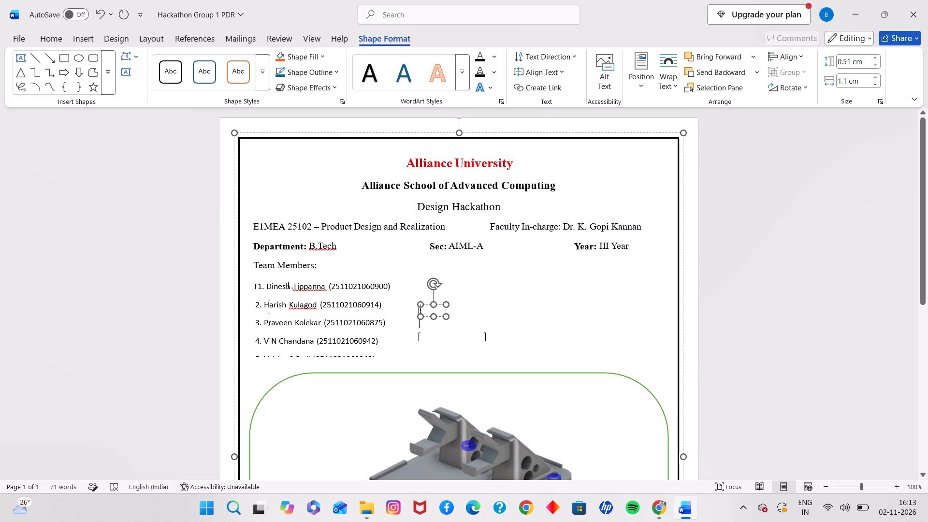
click(420, 339)
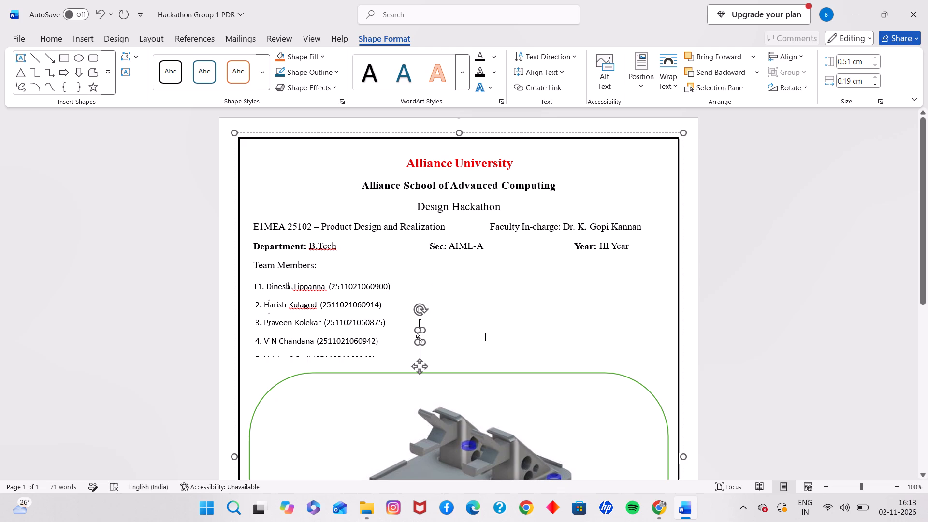
key(BackSpace)
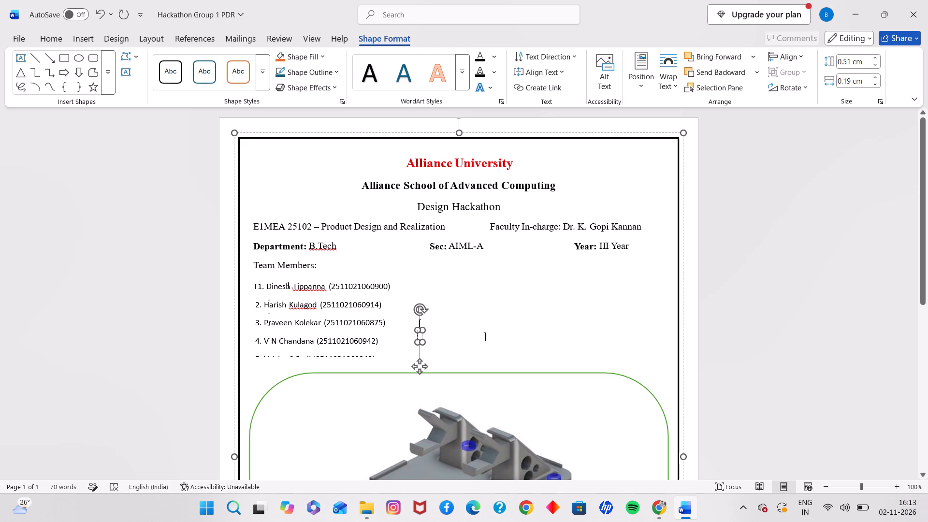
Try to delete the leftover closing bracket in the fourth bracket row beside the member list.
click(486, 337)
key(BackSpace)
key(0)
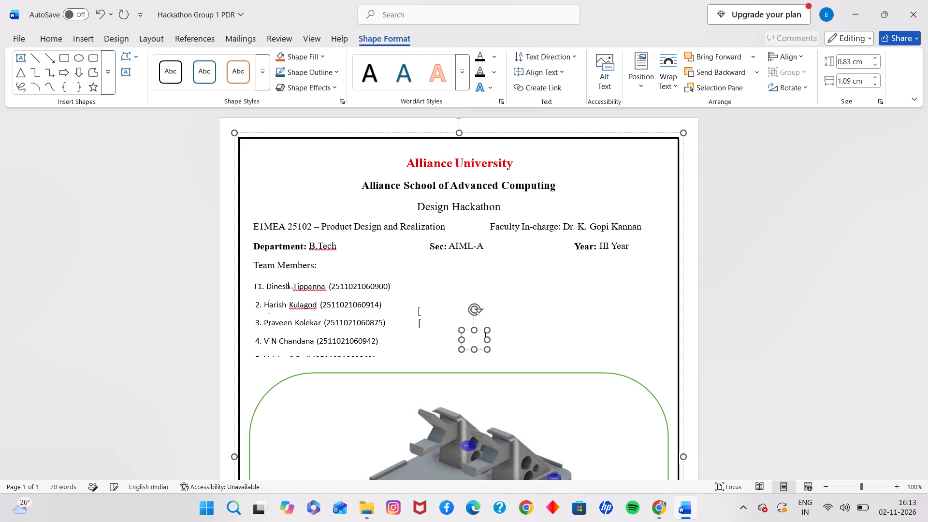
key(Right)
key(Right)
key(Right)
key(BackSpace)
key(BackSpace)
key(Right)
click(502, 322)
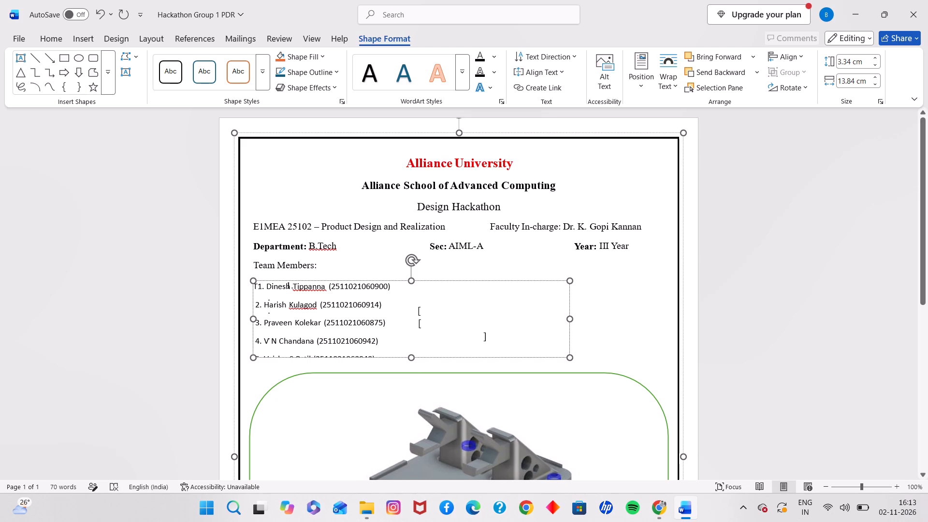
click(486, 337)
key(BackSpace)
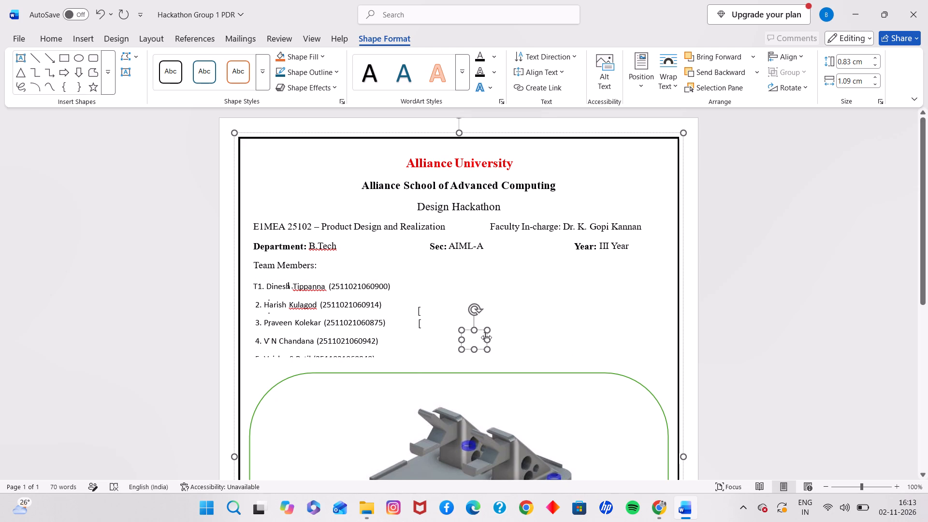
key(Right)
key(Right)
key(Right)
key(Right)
Shrink the empty box overlapping the last closing bracket to about 0.49 cm by 0.53 cm and delete that bracket.
drag(489, 329, 472, 337)
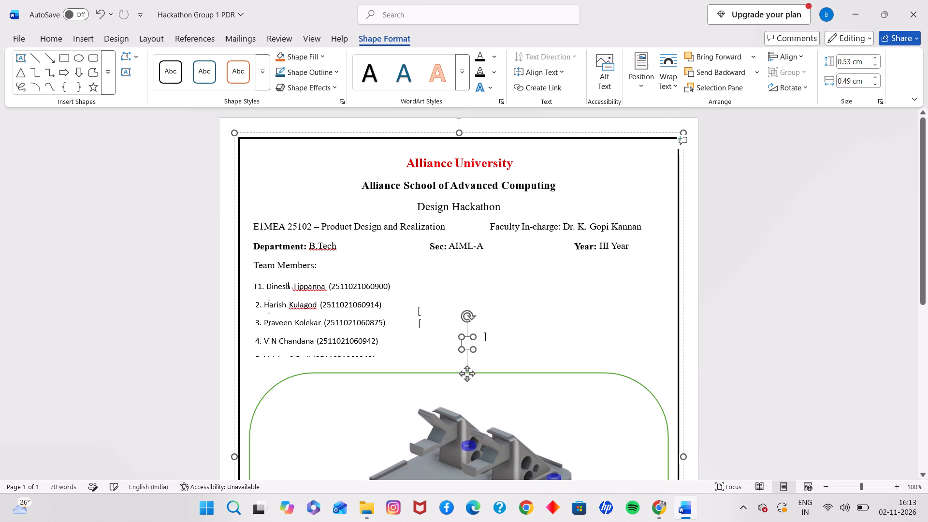
click(485, 334)
key(BackSpace)
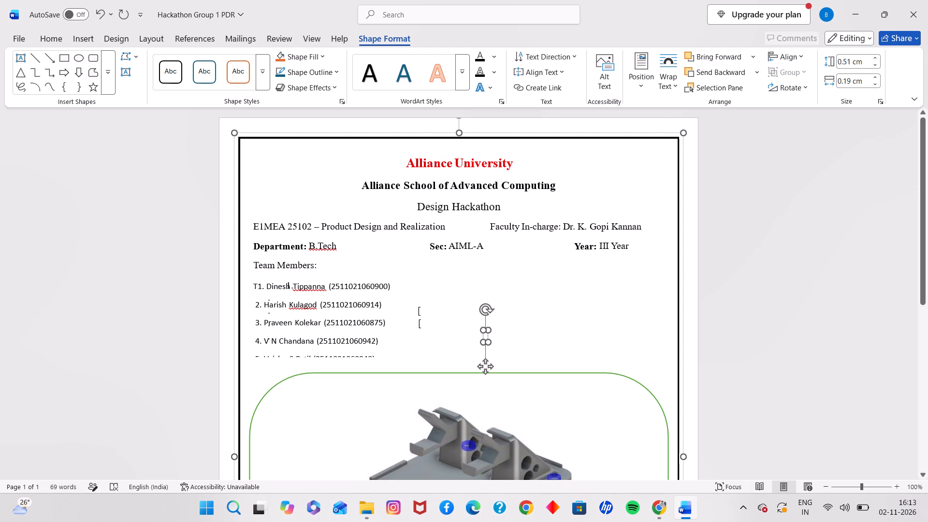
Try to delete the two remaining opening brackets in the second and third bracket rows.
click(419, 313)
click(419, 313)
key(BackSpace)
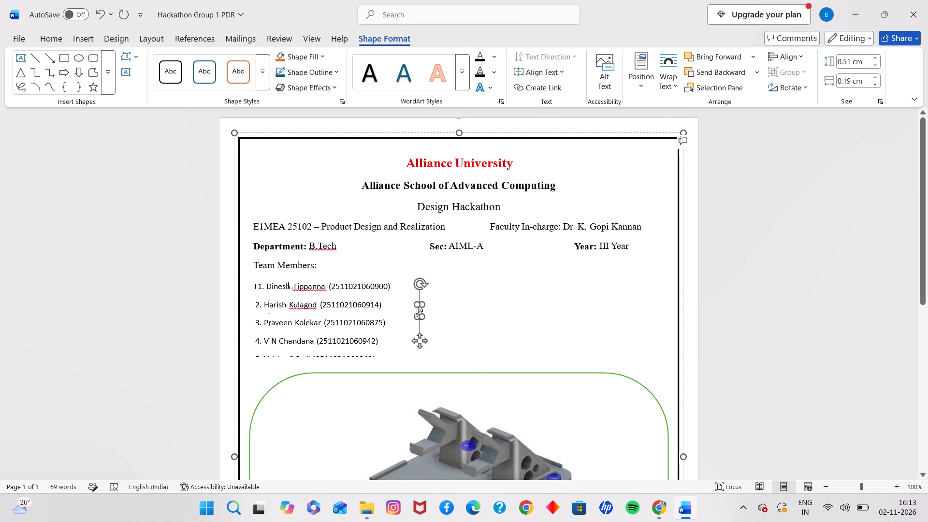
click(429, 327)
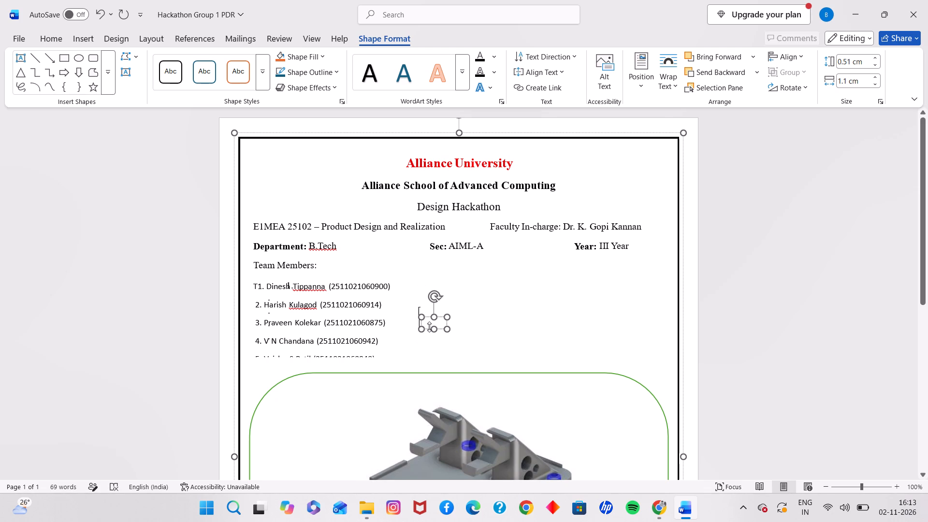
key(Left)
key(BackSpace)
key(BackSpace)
Narrow the empty box beside the two remaining opening brackets to about 0.85 cm and delete both brackets.
drag(423, 316, 427, 317)
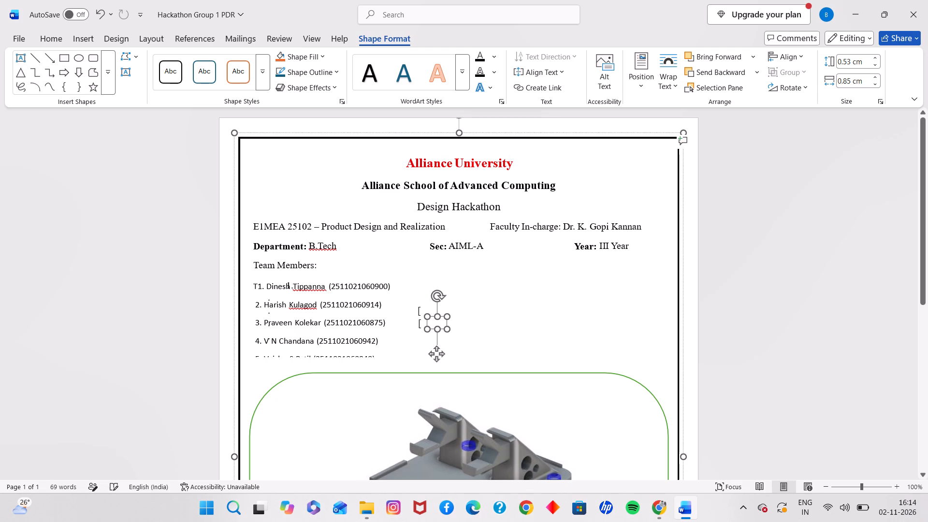
click(418, 312)
key(BackSpace)
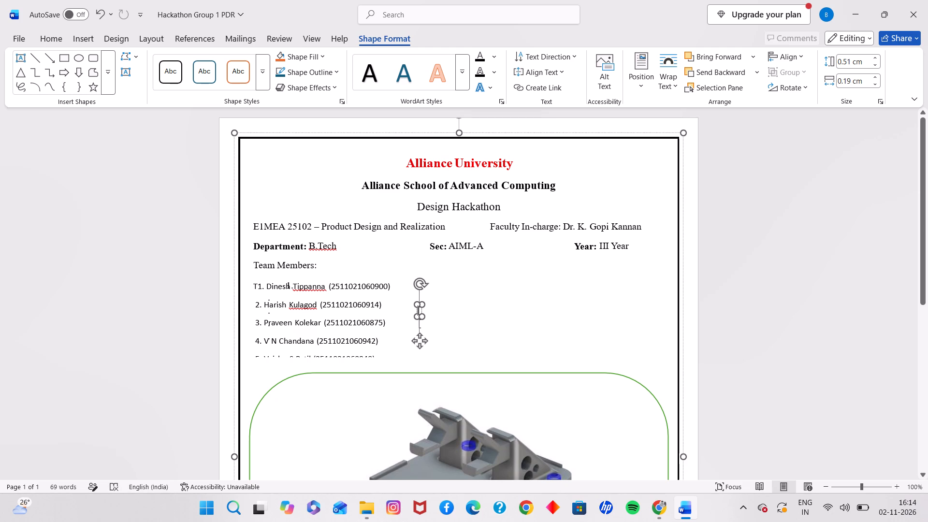
key(Right)
key(BackSpace)
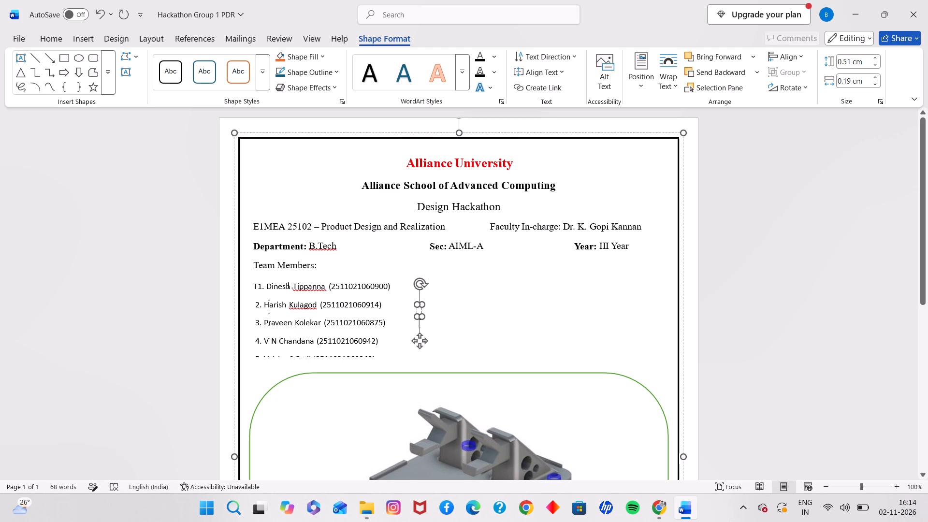
key(Down)
key(BackSpace)
drag(432, 332, 418, 321)
click(418, 321)
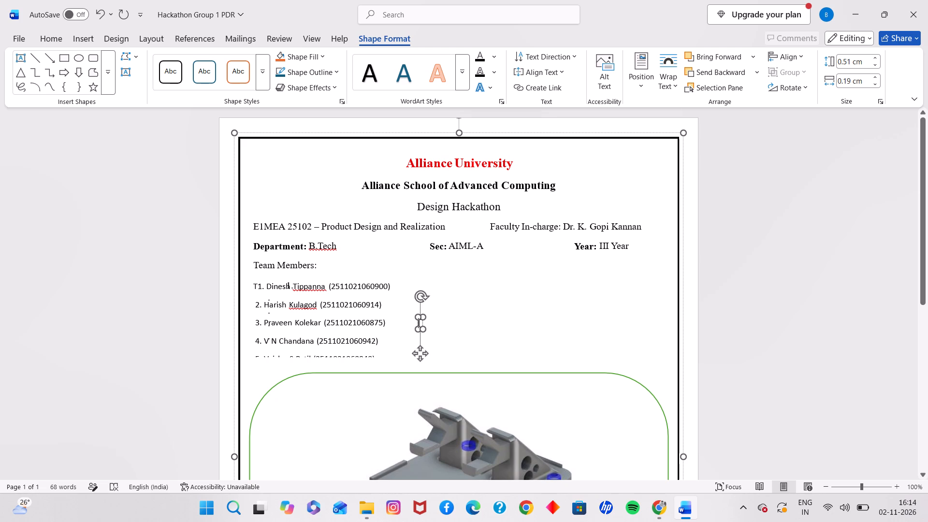
key(Right)
key(BackSpace)
Delete the stray letter T in front of the entry numbered 1 in the member list.
click(471, 301)
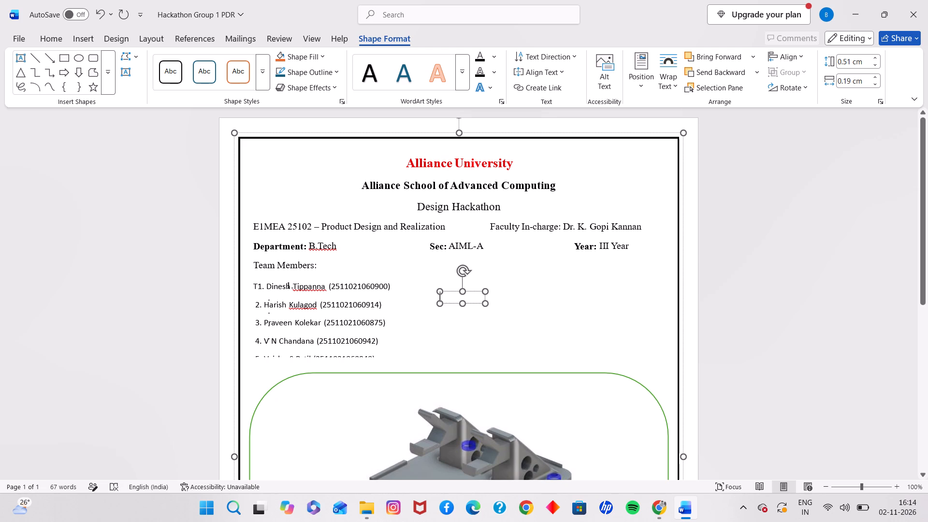
scroll(299, 297, down, 1)
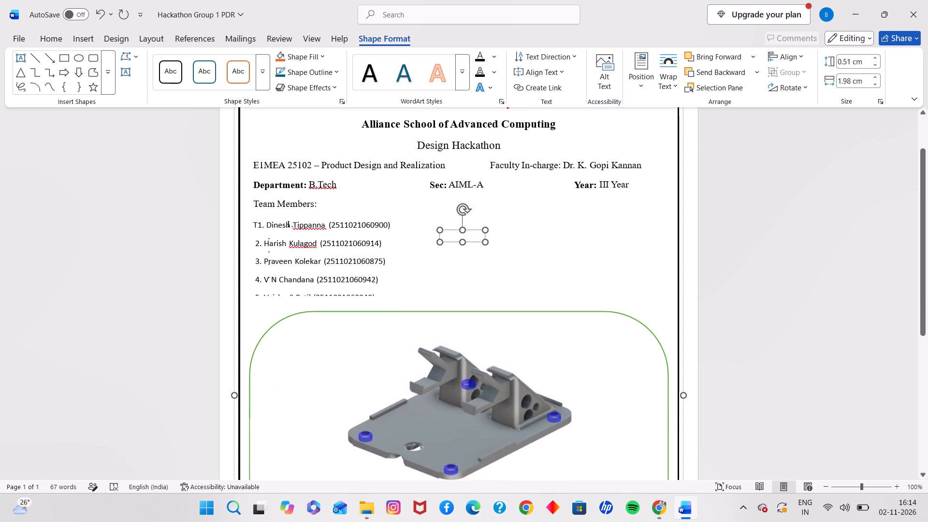
click(258, 226)
key(BackSpace)
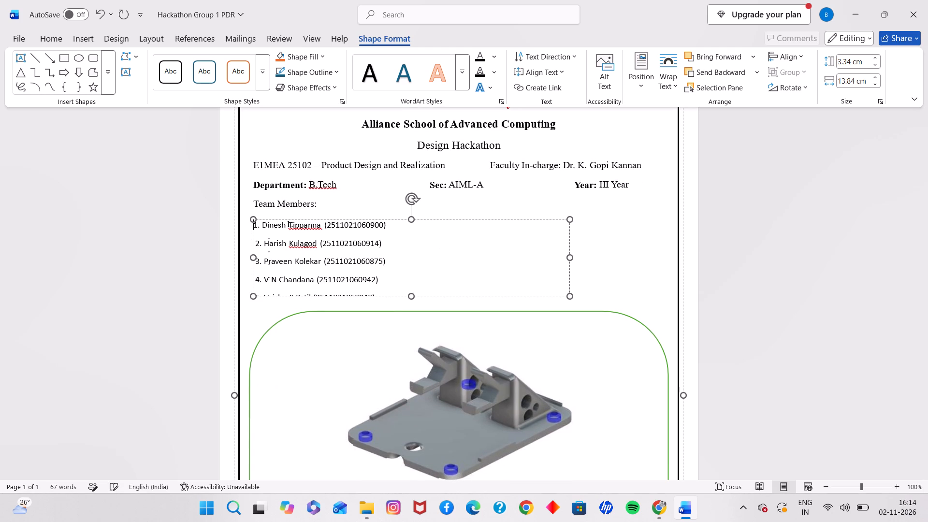
Clear the entire member list from the wide text box under the Team Members heading.
click(386, 229)
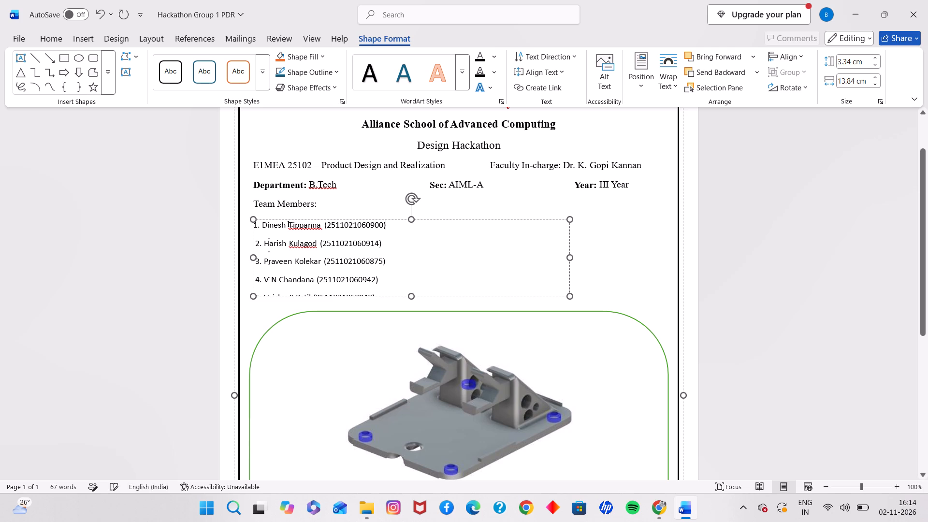
click(361, 232)
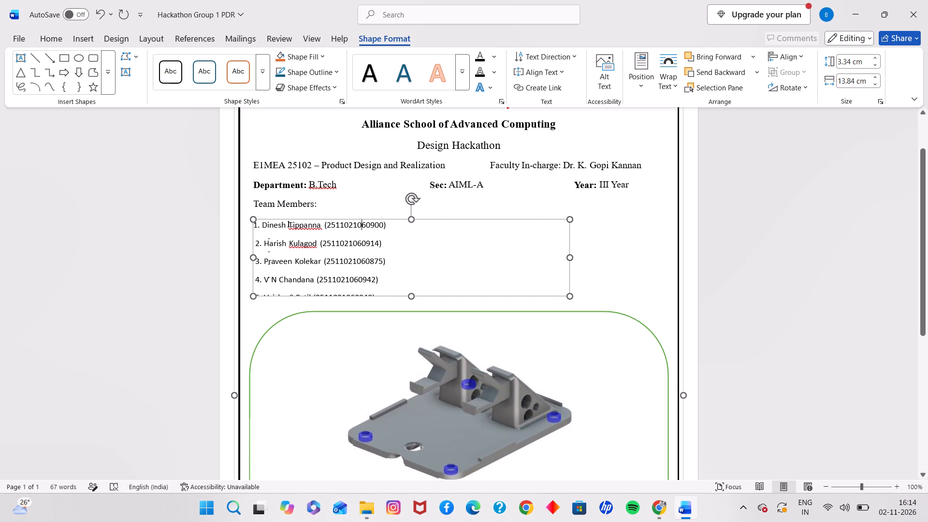
double_click(389, 226)
click(391, 258)
scroll(390, 275, down, 1)
scroll(390, 275, up, 1)
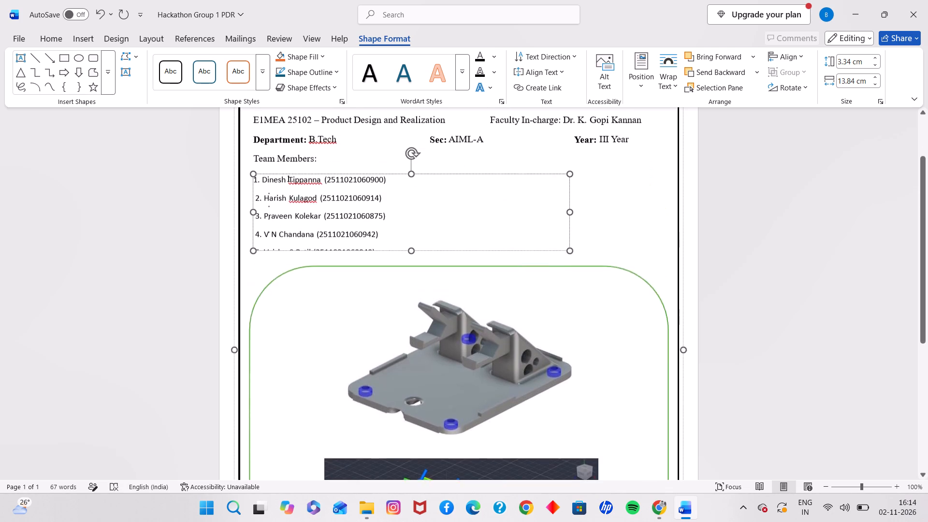
click(394, 253)
key(ctrl+a)
key(BackSpace)
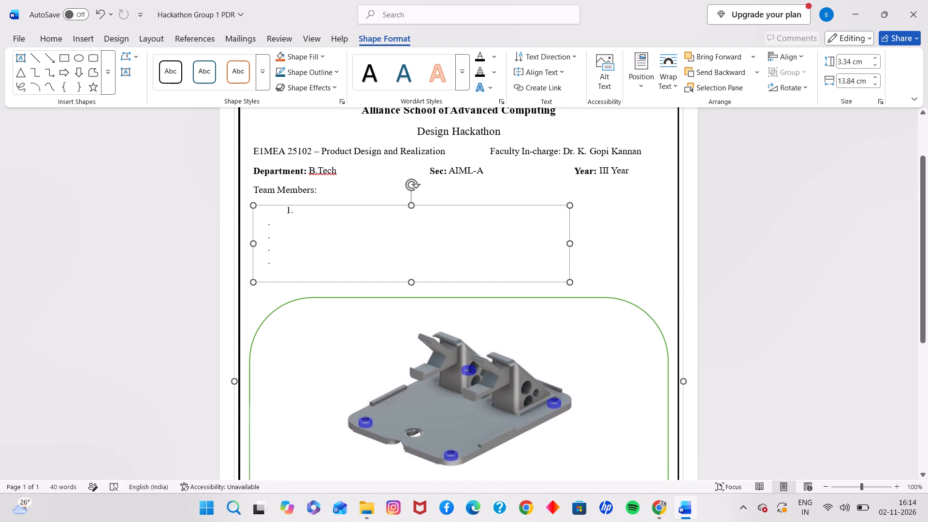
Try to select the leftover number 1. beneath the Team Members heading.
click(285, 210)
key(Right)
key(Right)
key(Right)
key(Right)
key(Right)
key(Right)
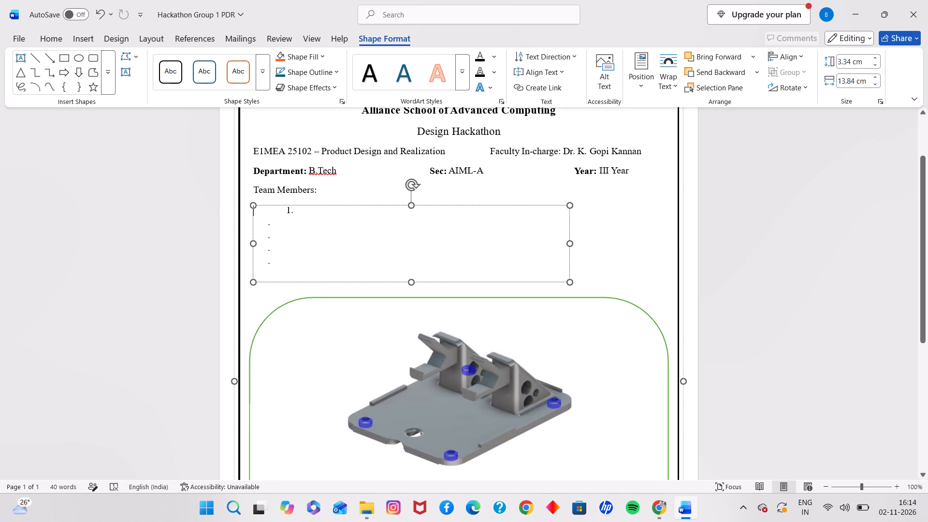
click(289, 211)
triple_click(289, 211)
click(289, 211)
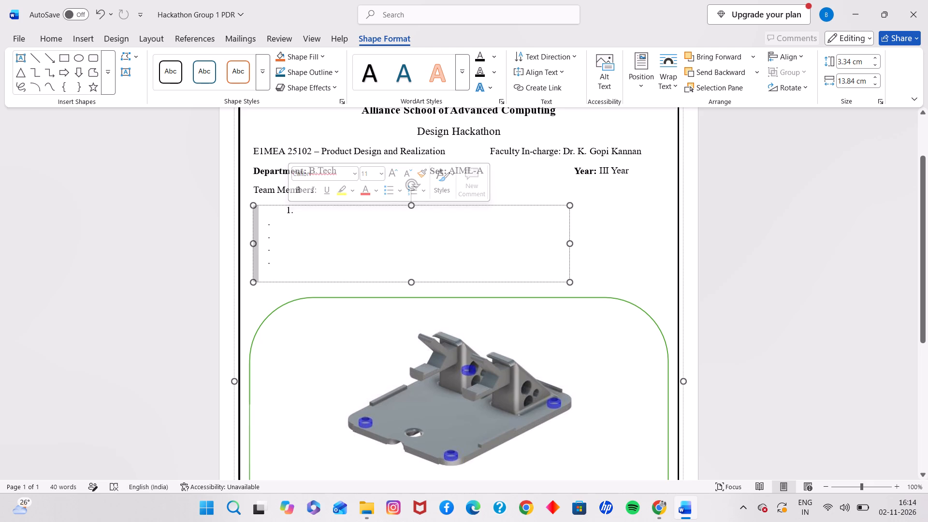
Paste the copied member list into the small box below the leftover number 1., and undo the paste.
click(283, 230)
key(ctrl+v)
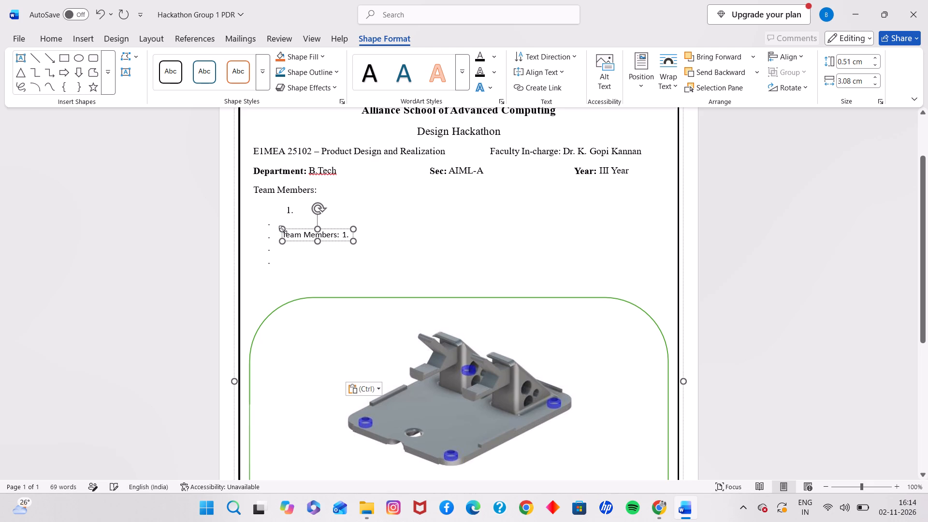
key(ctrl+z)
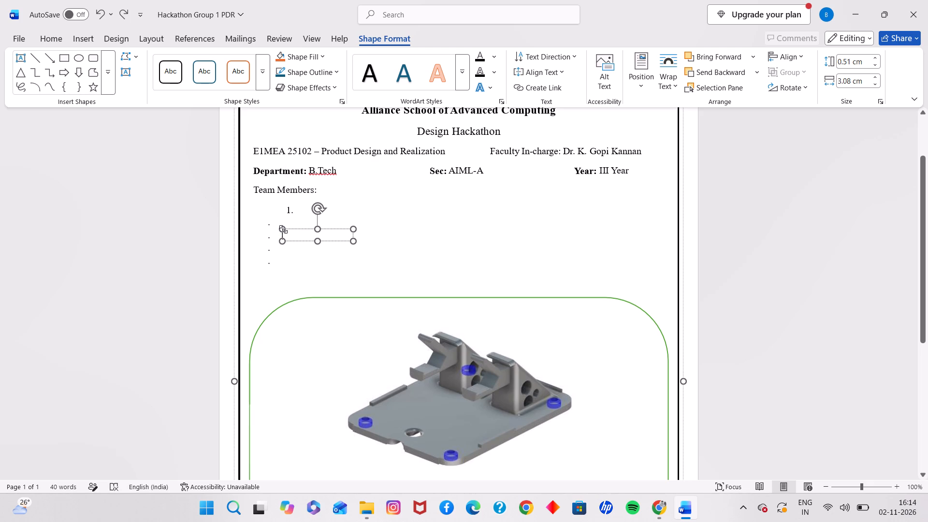
Enlarge the small empty box under Team Members to about 3.7 cm high by 12.72 cm wide.
drag(283, 229, 265, 199)
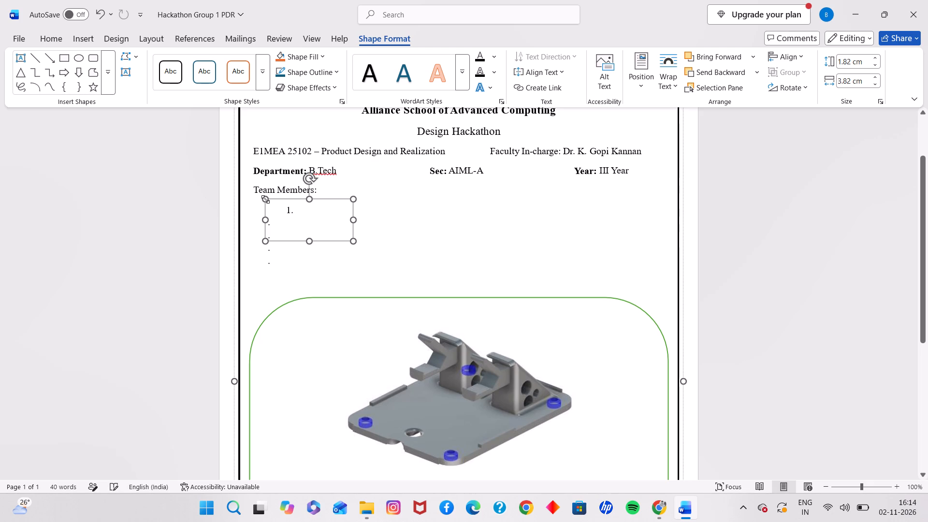
drag(353, 241, 370, 247)
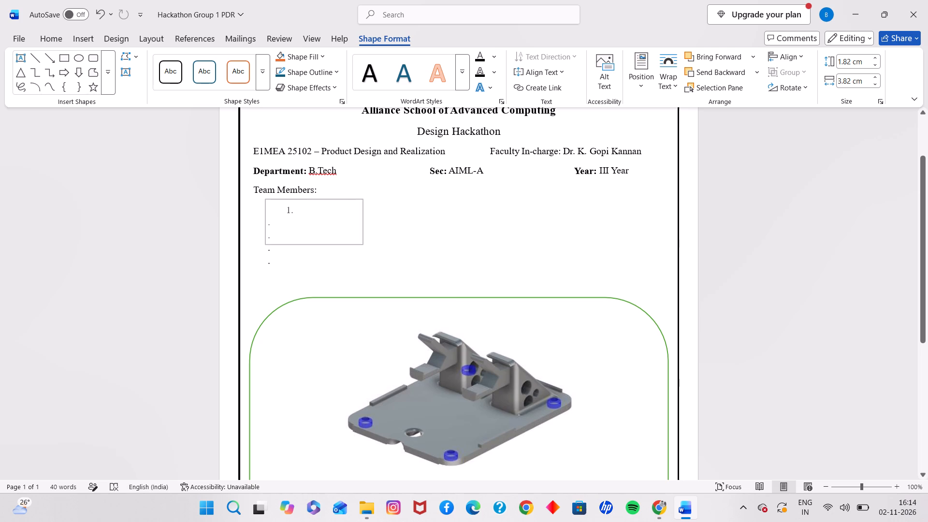
drag(370, 247, 551, 284)
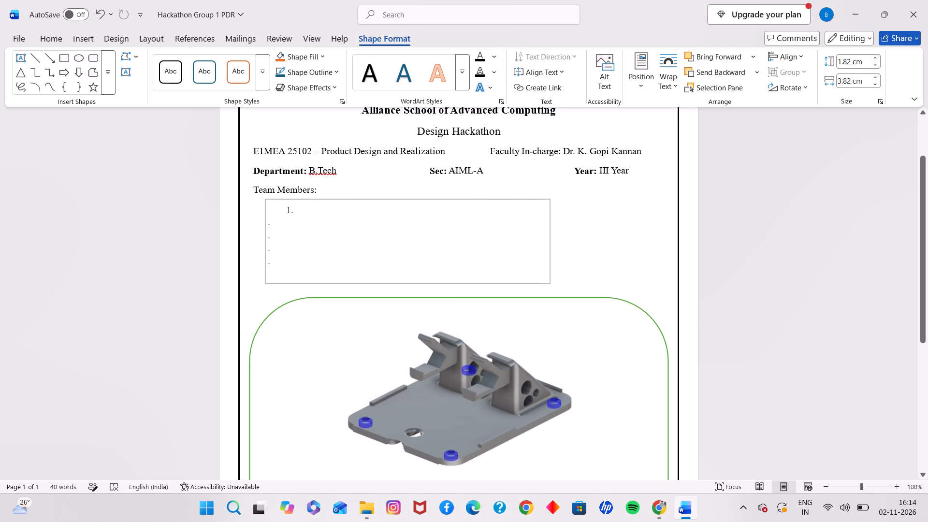
drag(551, 284, 556, 284)
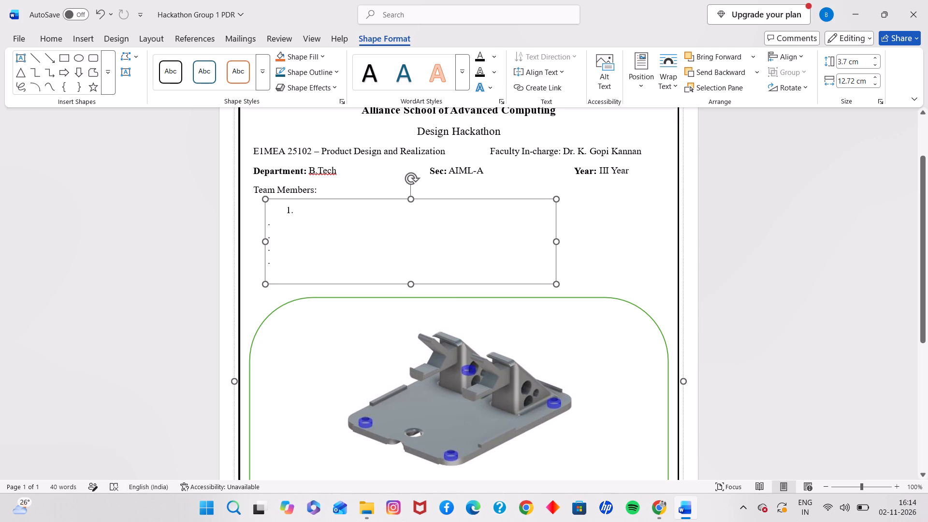
Paste the copied member list into the enlarged box and delete its duplicate Team Members: label.
click(301, 206)
key(ctrl+v)
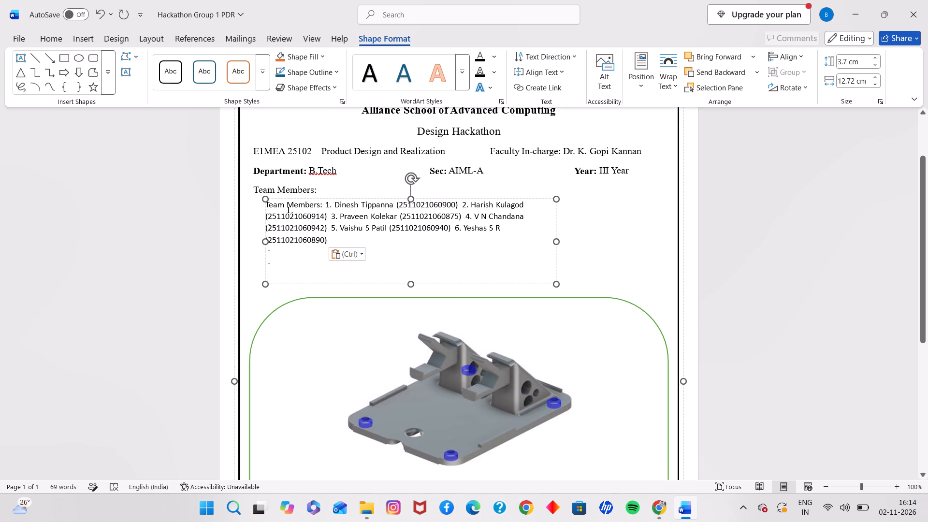
drag(322, 205, 271, 207)
key(BackSpace)
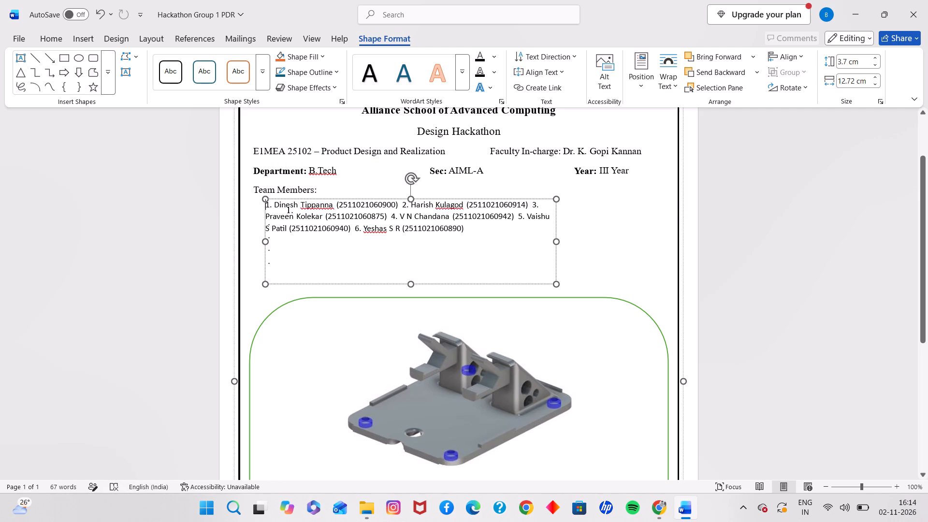
Cut the first member's name and ID from after the number 1 in the list.
drag(397, 205, 274, 201)
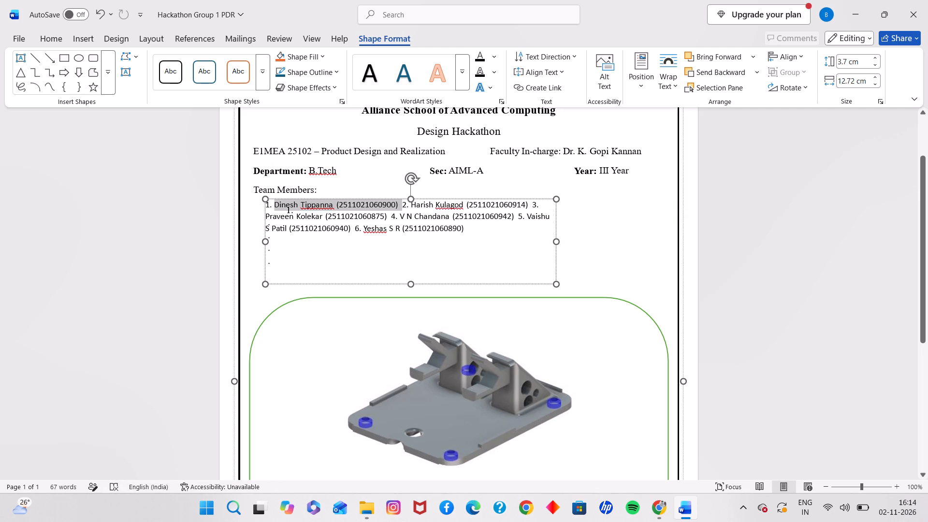
drag(274, 201, 275, 201)
key(ctrl+x)
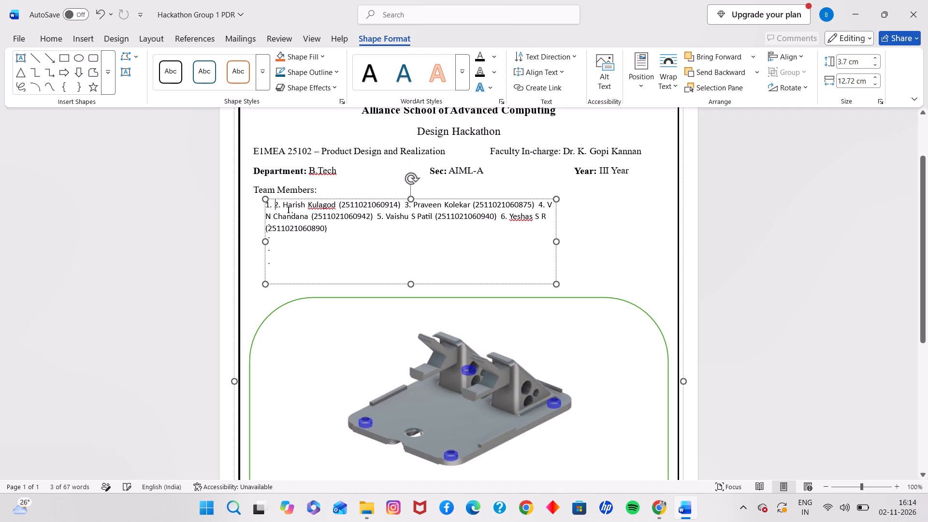
Start the entries numbered 3 and 4 on their own lines, using line breaks without paragraph spacing.
click(403, 203)
key(Return)
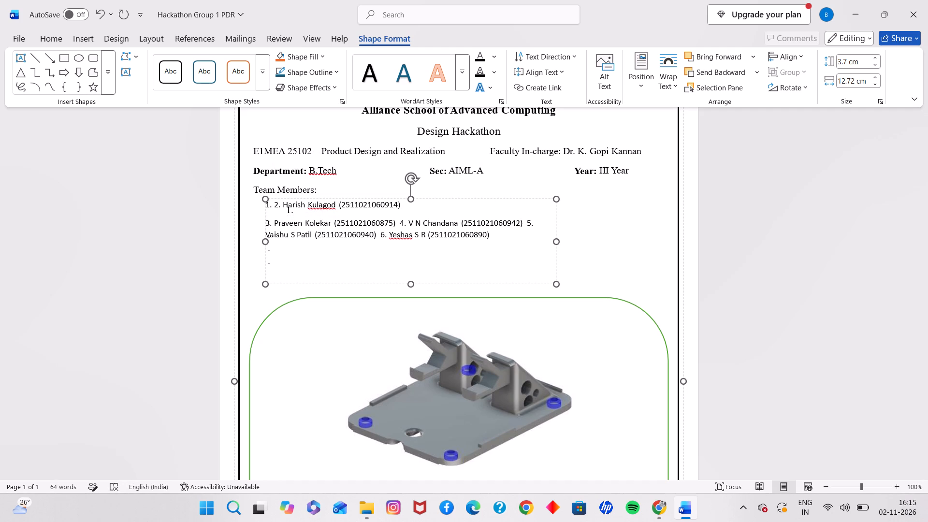
key(BackSpace)
key(shift+Return)
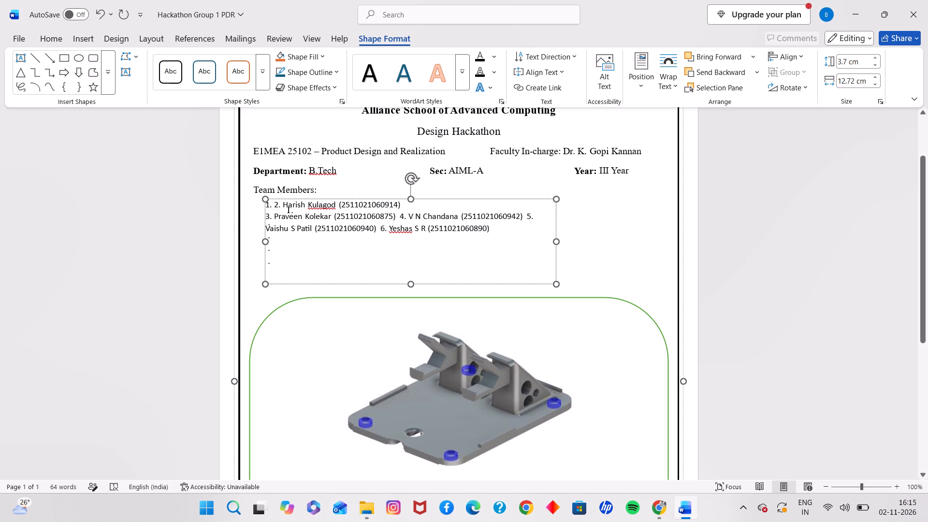
click(397, 214)
key(shift+Return)
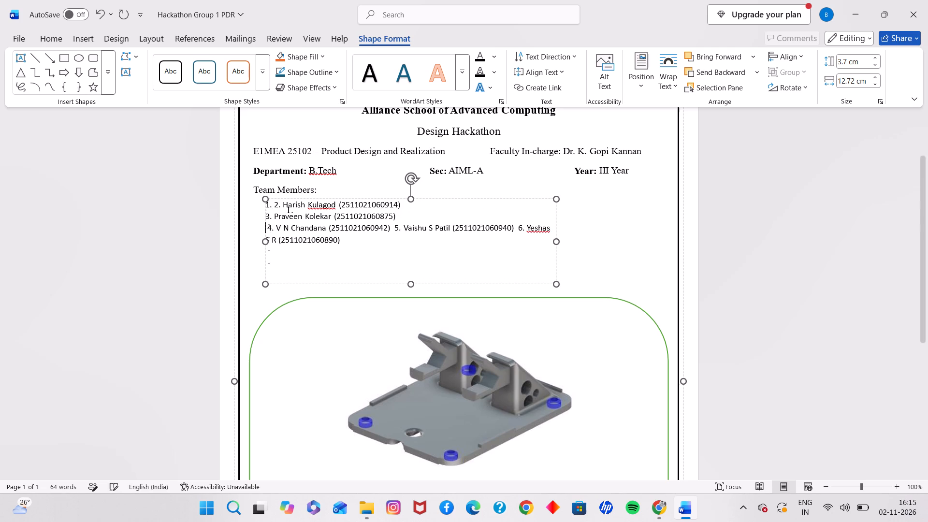
Replace the entry numbered 4 with a line break and remove the blank line above entry 5.
click(393, 229)
key(shift+Return)
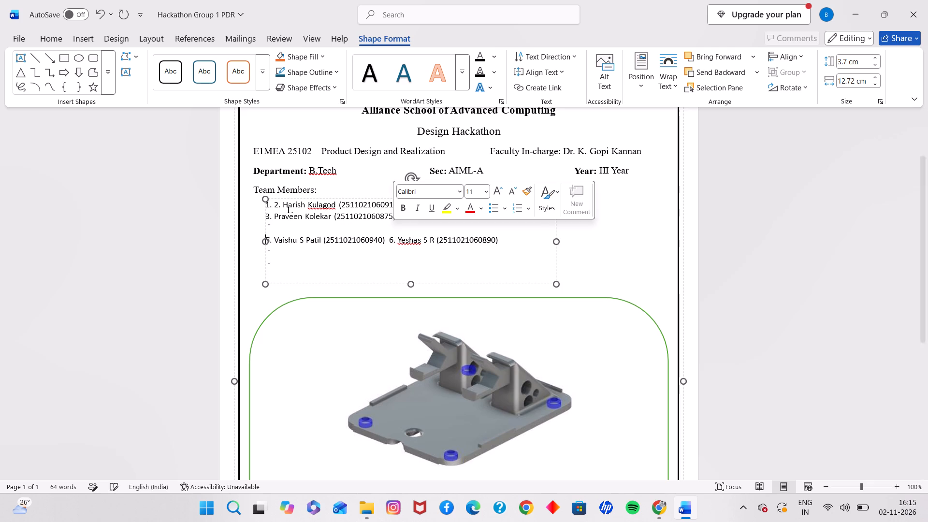
key(BackSpace)
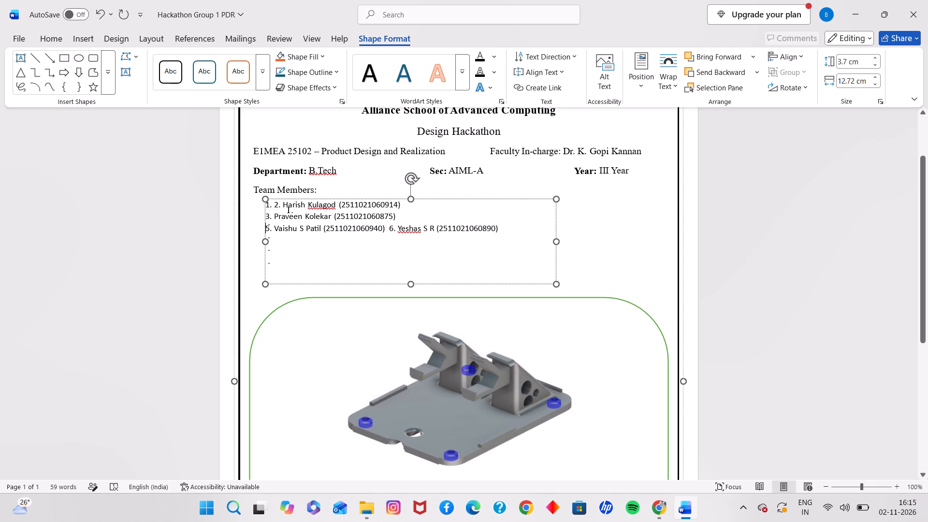
Start the entry numbered 6 on its own line with a line break.
click(388, 228)
key(shift+Return)
Delete the orphaned 1. at the start of the list and renumber the top member's entry from 2 to 1.
click(273, 205)
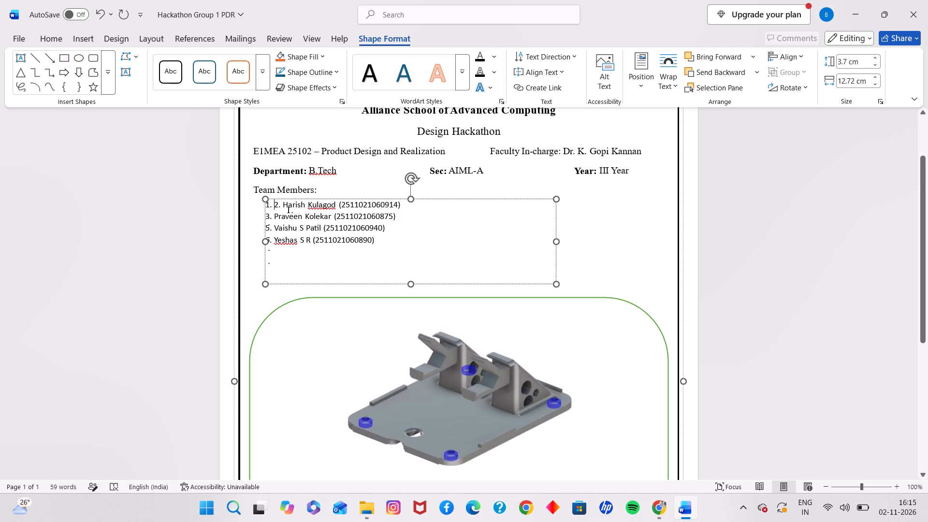
key(BackSpace)
key(BackSpace)
key(BackSpace)
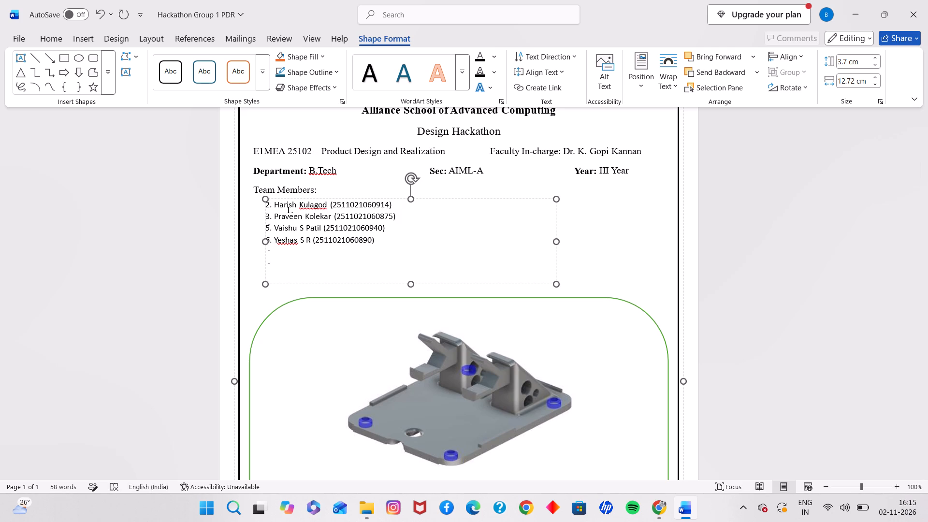
key(Right)
key(BackSpace)
key(1)
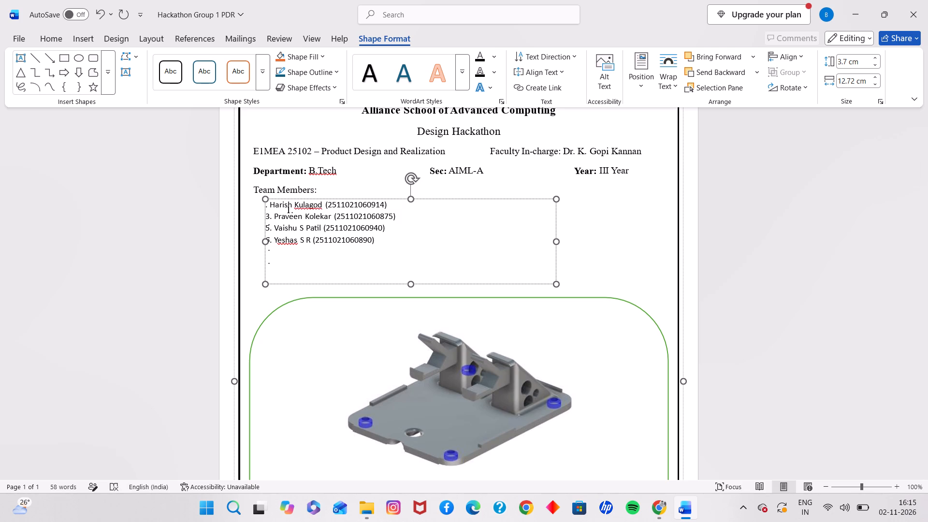
Paste the cut member's entry on a new line below entry 1 and number it 2.
click(392, 206)
key(shift+Return)
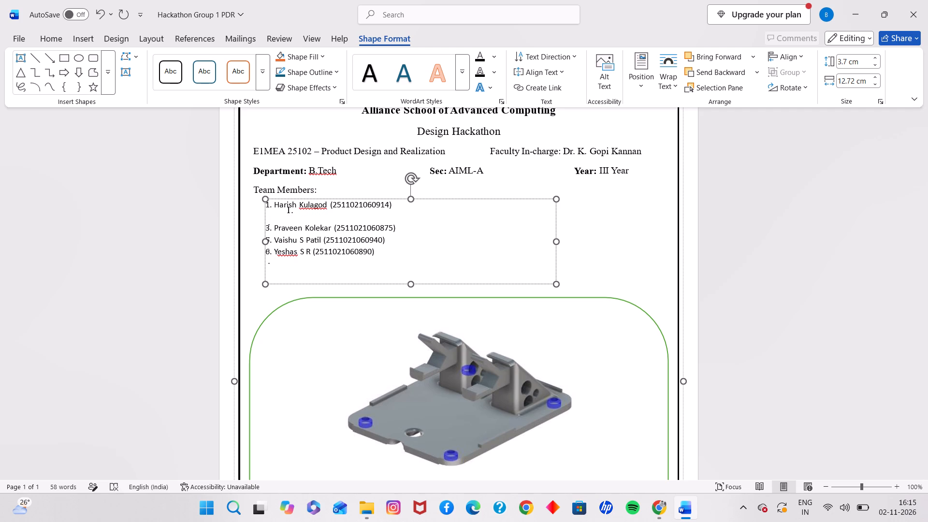
key(ctrl+v)
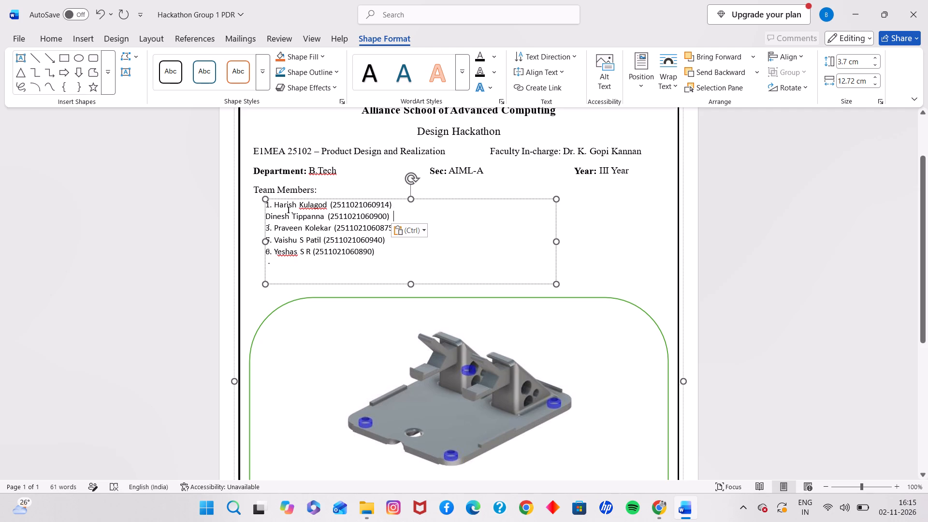
click(270, 217)
key(Left)
text(2.)
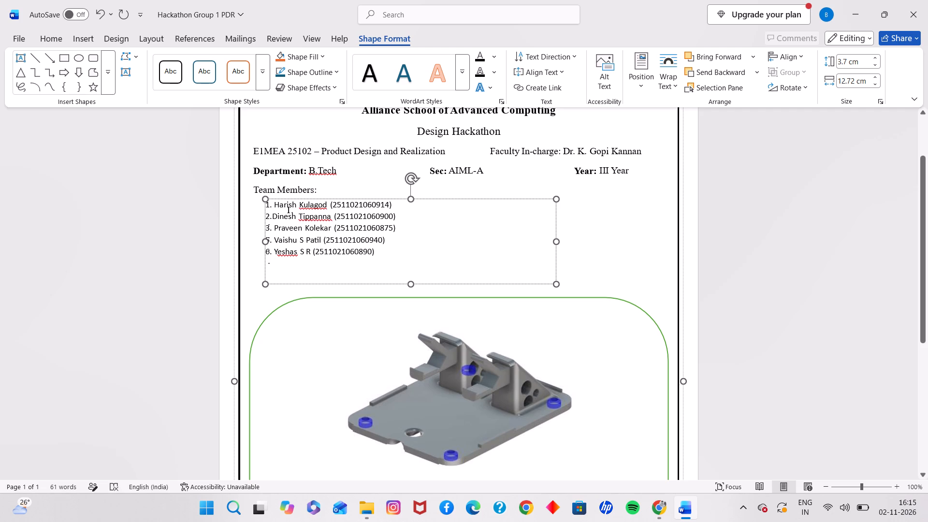
Add a line below entry 3 and paste the earlier copied full team member list there from the clipboard history.
scroll(280, 263, down, 1)
scroll(280, 263, up, 1)
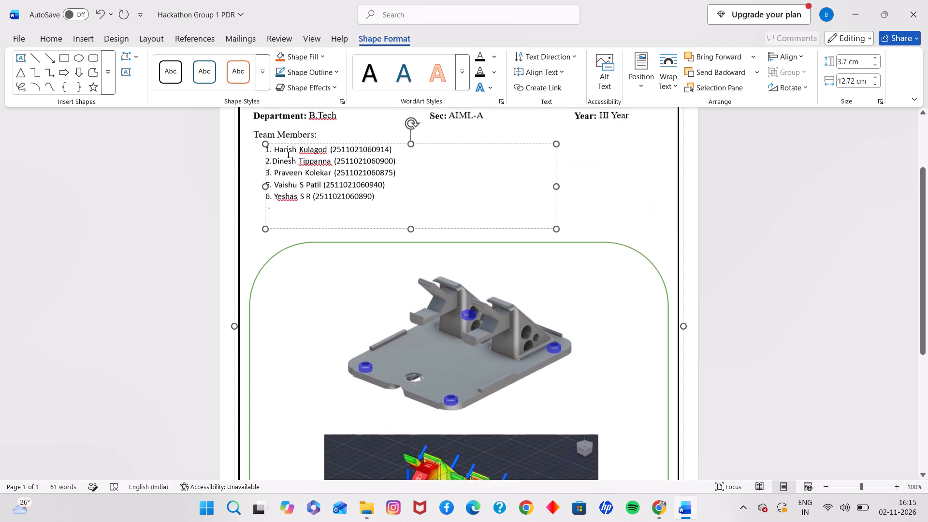
scroll(280, 263, up, 1)
click(279, 245)
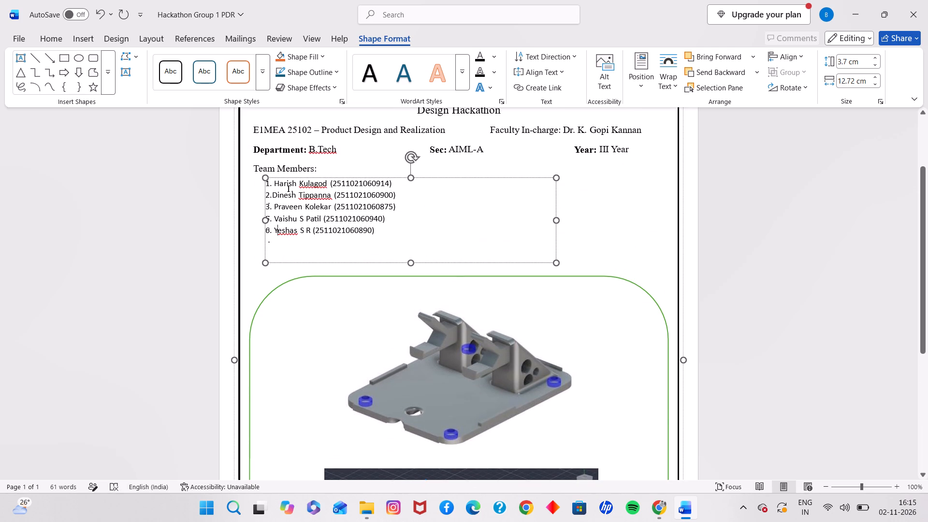
click(394, 211)
key(shift+Return)
key(ctrl+v)
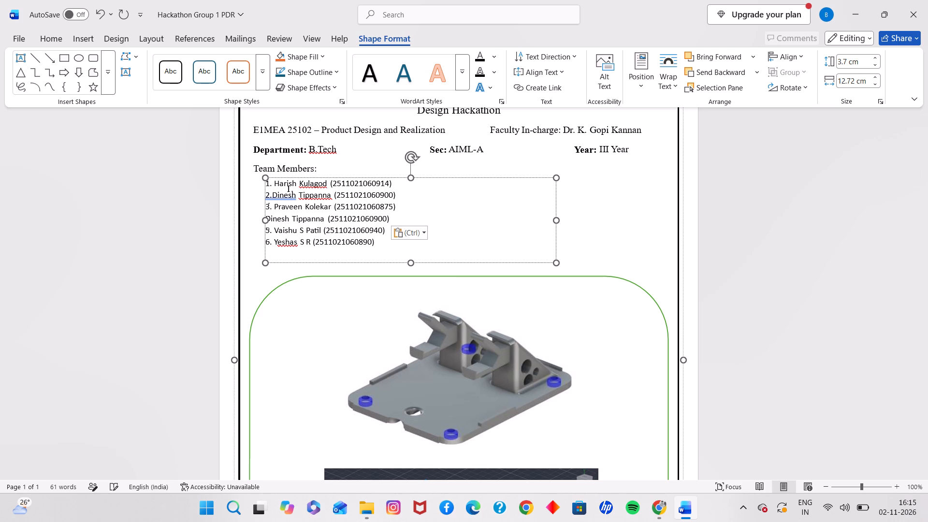
key(ctrl+z)
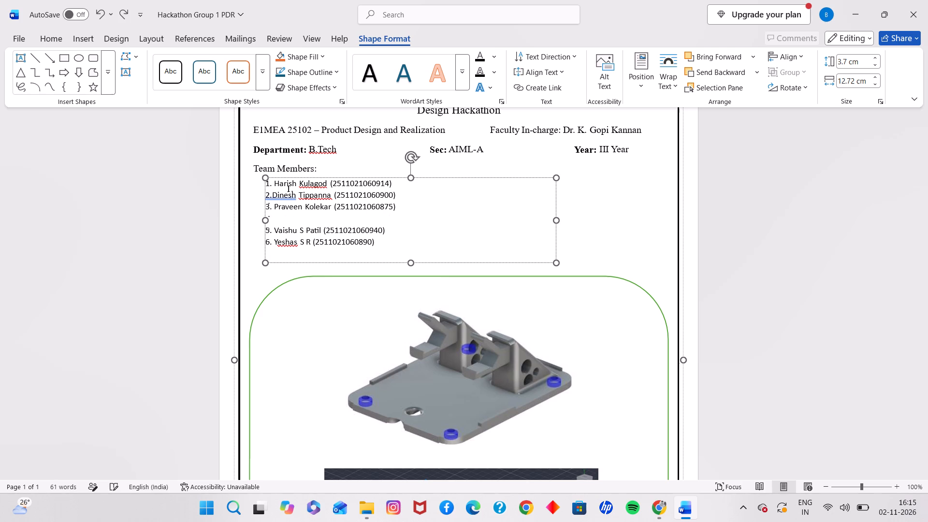
key(super+v)
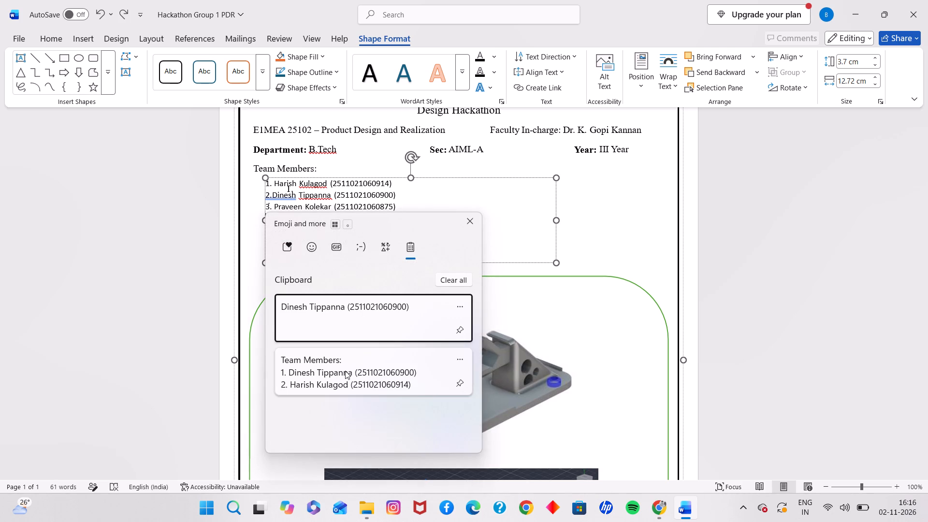
click(345, 371)
key(ctrl+v)
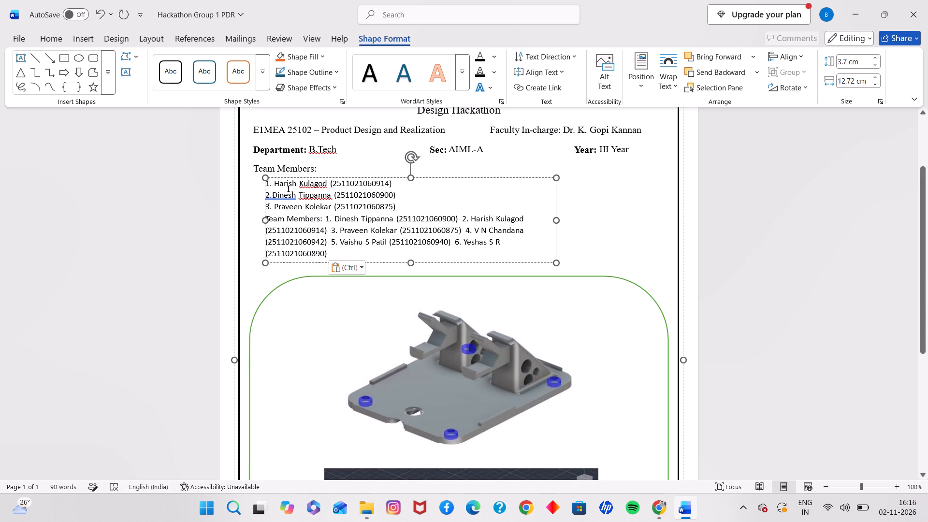
Delete the pasted Team Members heading and duplicate entries 1 to 3, and start entry 4 on its own line.
drag(461, 230, 441, 232)
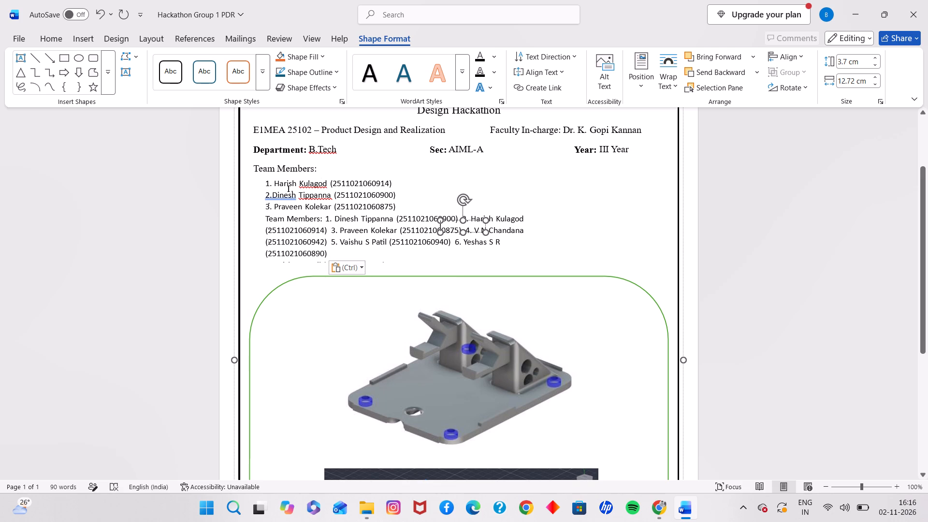
drag(441, 232, 435, 241)
click(435, 241)
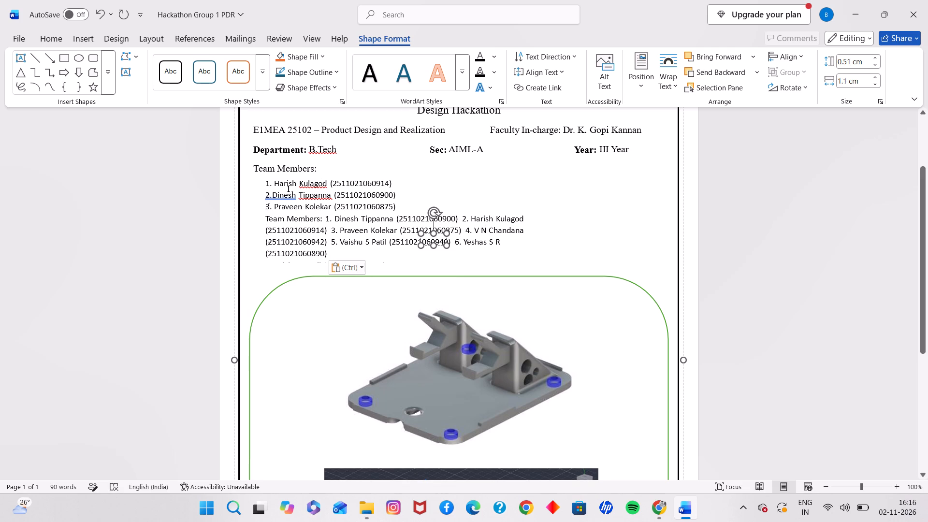
click(386, 228)
drag(273, 219, 287, 220)
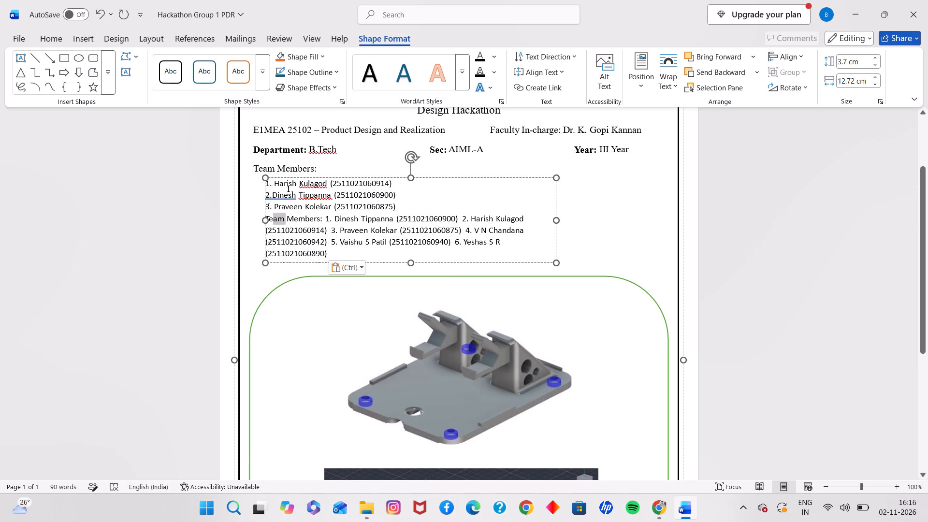
drag(287, 220, 459, 229)
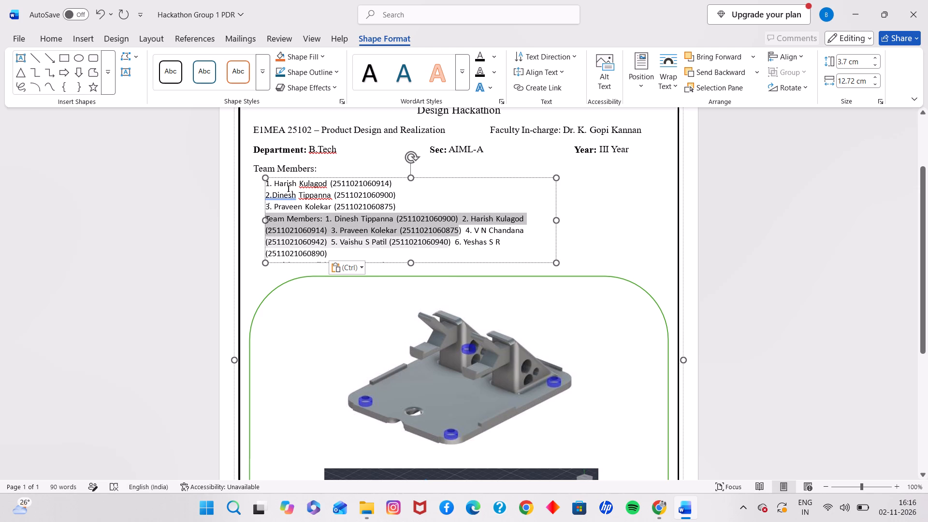
drag(459, 229, 459, 231)
key(BackSpace)
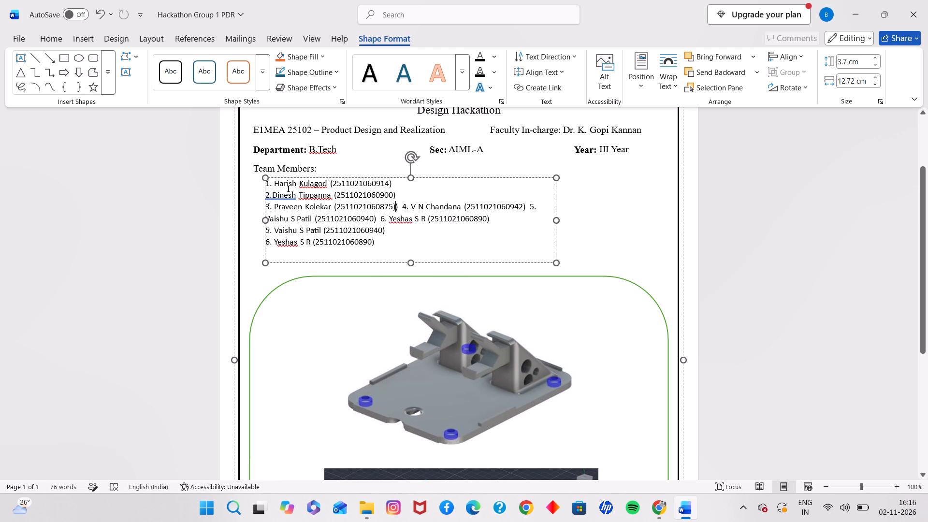
key(Right)
key(BackSpace)
key(shift+Return)
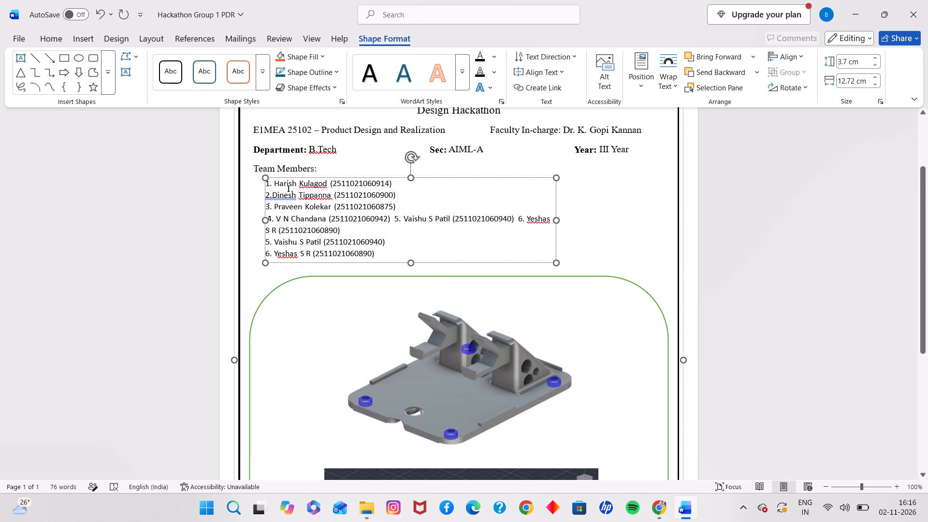
Remove the duplicate entries 5 and 6 that follow entry 4 on the same line, ending it with a line break.
drag(393, 219, 399, 227)
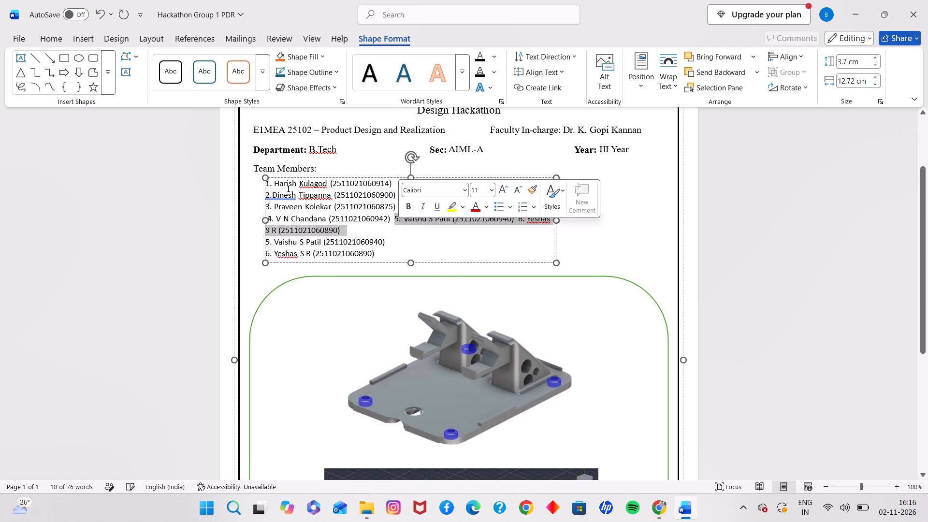
key(BackSpace)
key(shift+Return)
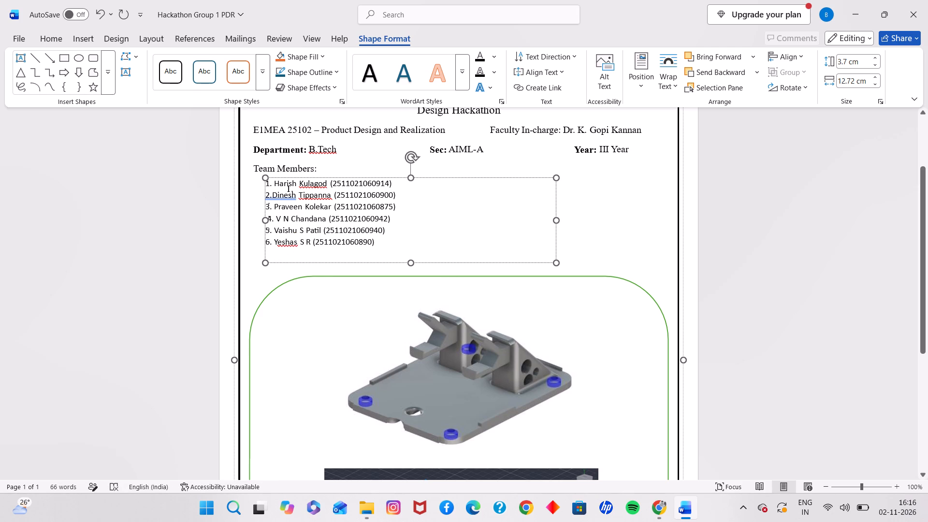
Change the font of the whole team member list to Times New Roman.
click(391, 244)
key(ctrl+a)
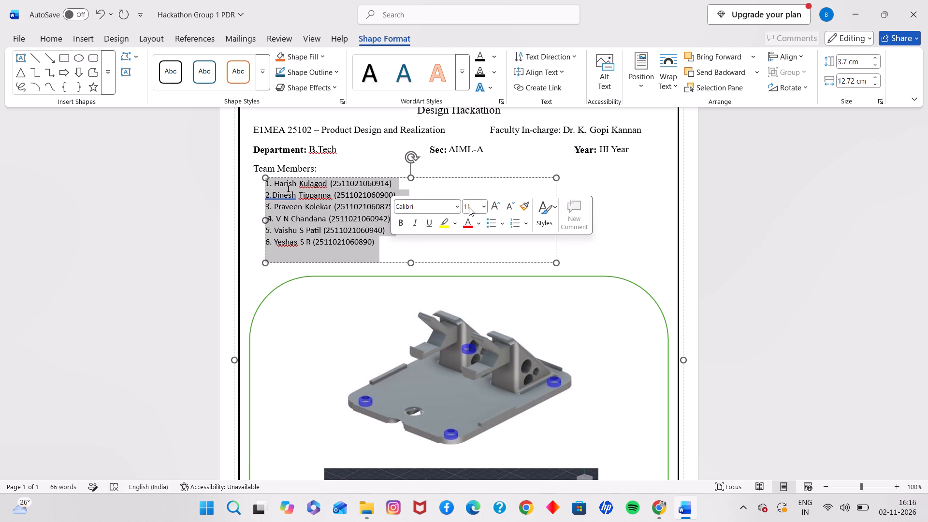
click(432, 207)
key(t)
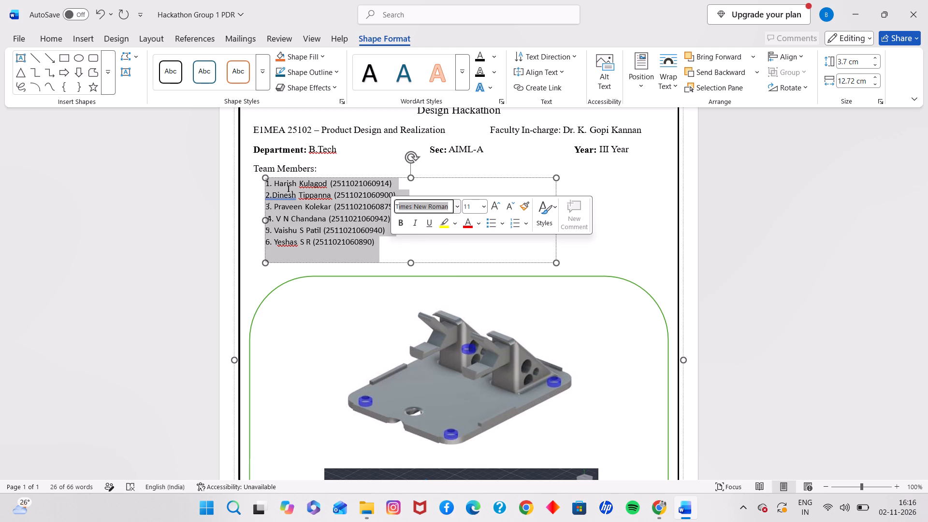
key(Return)
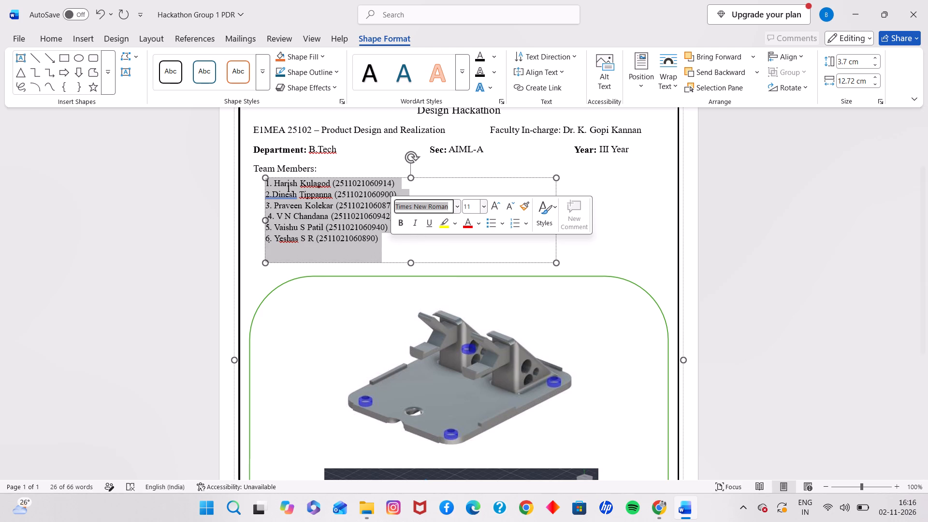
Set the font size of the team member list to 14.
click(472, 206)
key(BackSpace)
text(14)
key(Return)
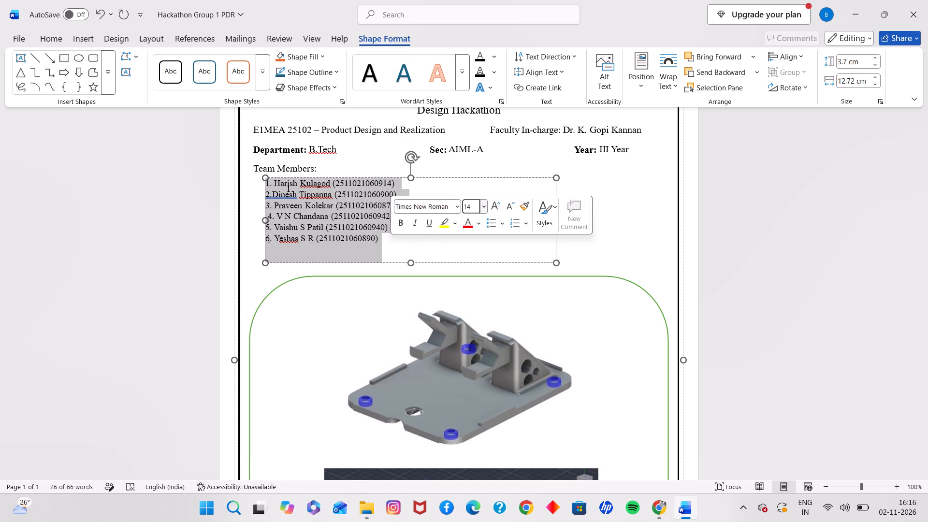
Set the font size of the team member list to 12.
key(BackSpace)
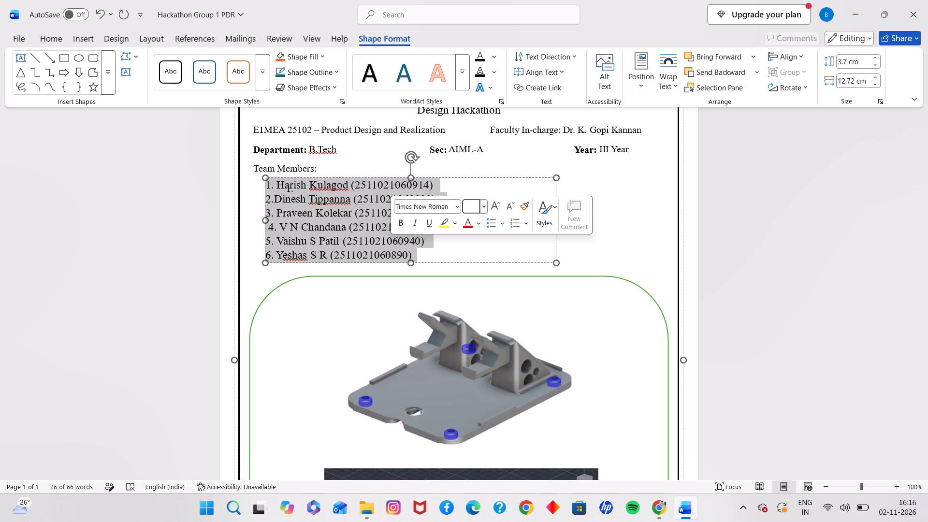
text(12)
key(Return)
click(590, 175)
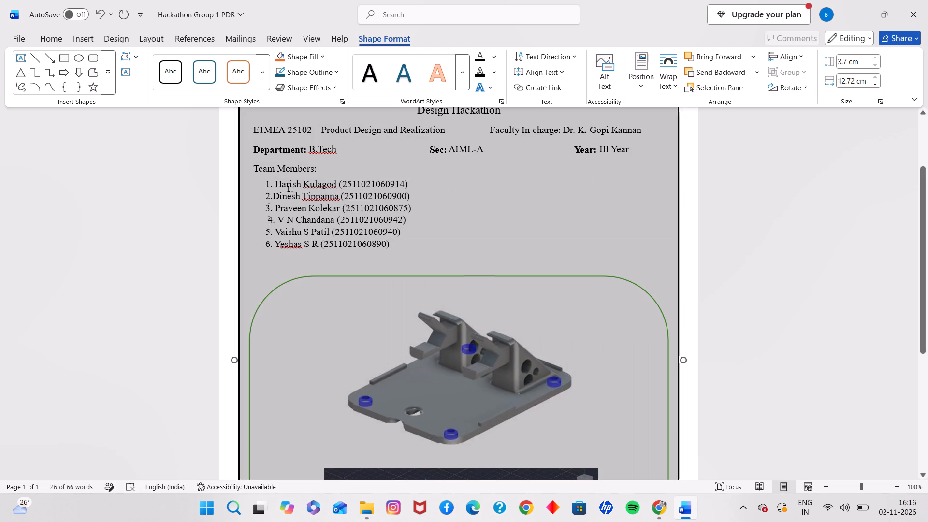
Replace the numeral before the word Year in the Year entry with 2nd.
click(607, 150)
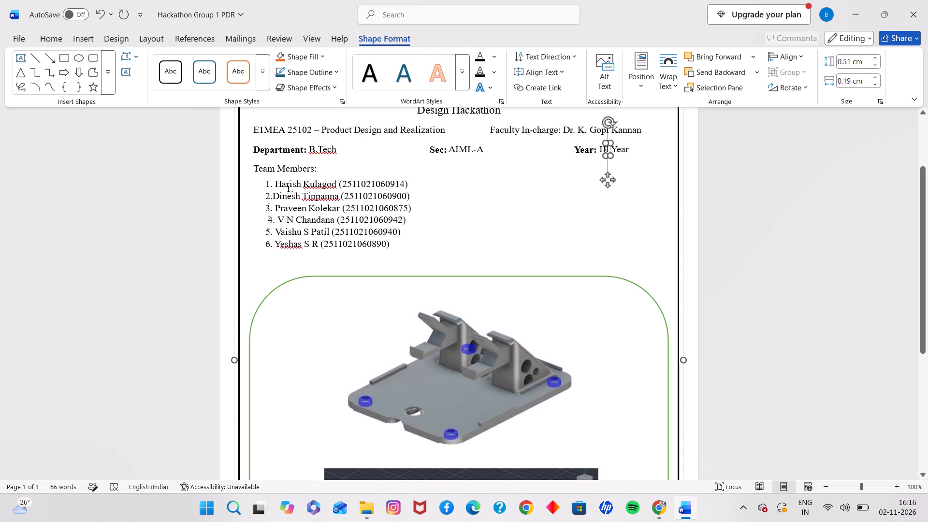
click(604, 150)
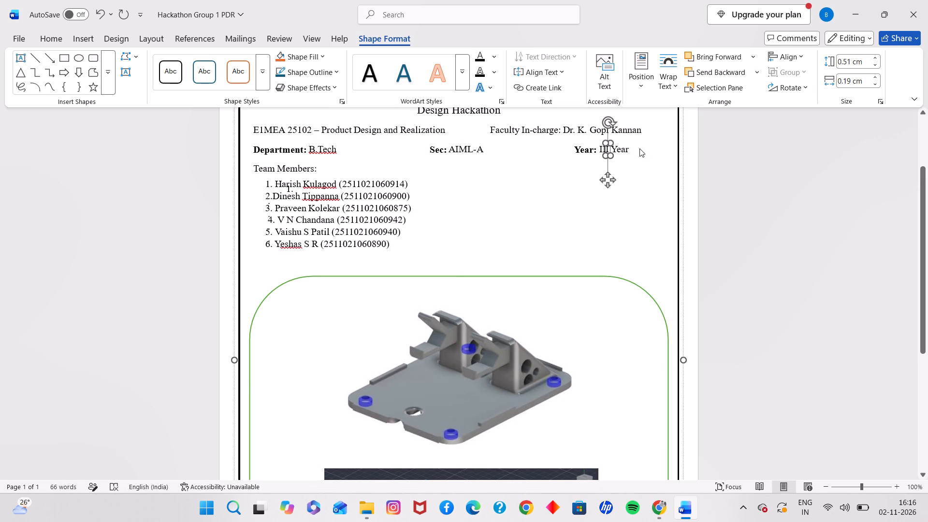
click(627, 149)
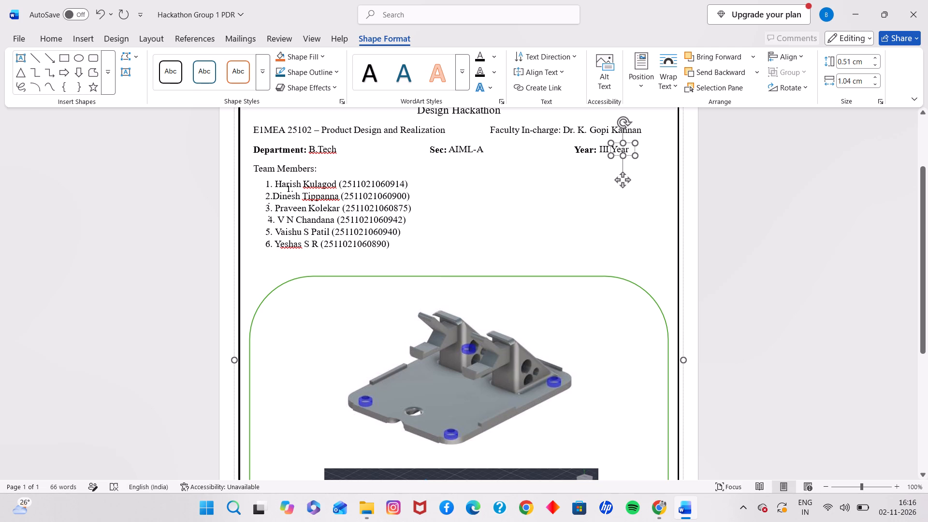
click(606, 150)
key(BackSpace)
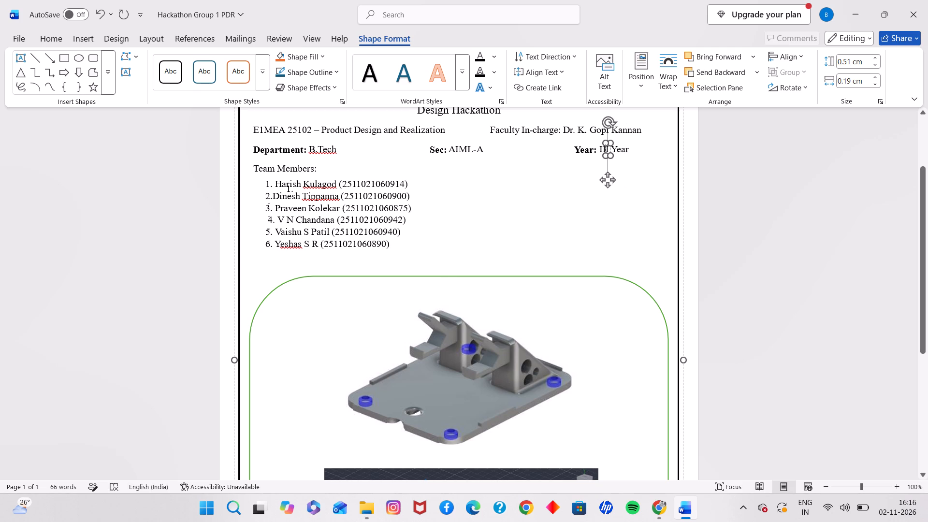
key(BackSpace)
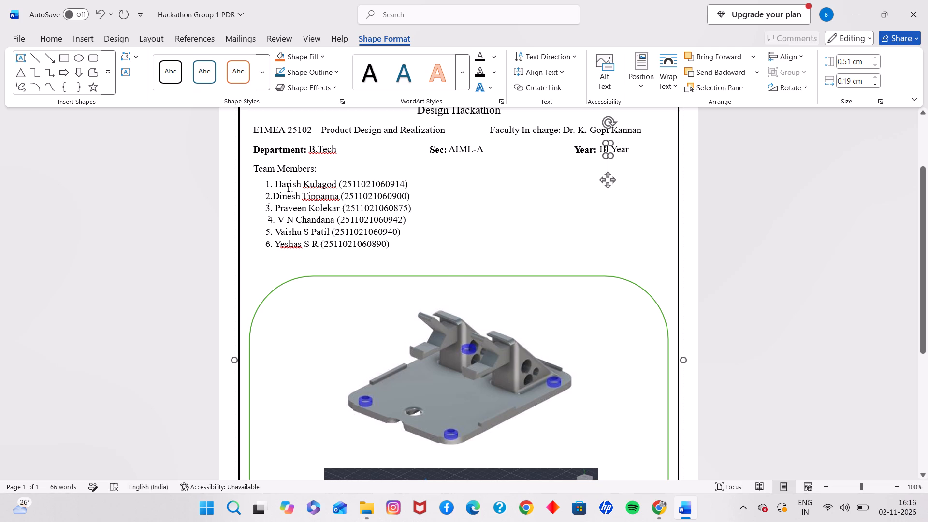
click(600, 149)
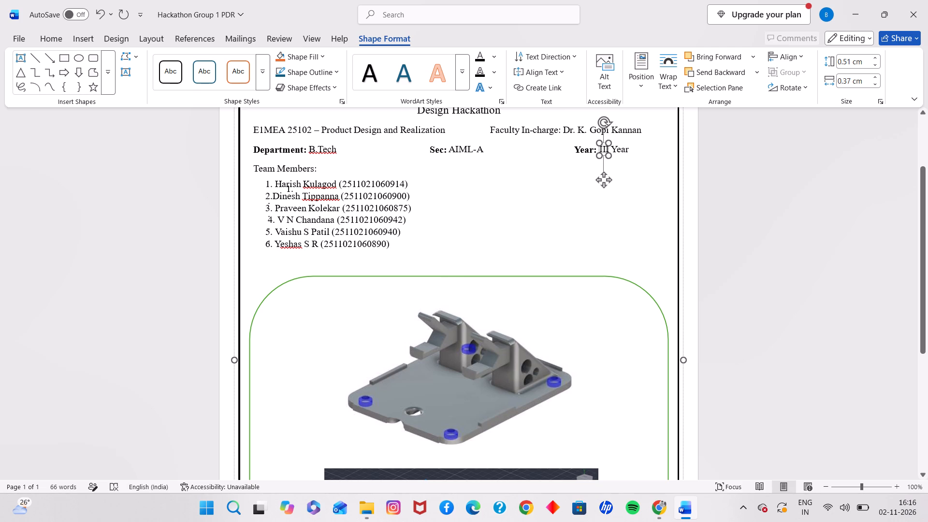
key(Right)
key(Right)
key(Right)
key(BackSpace)
key(BackSpace)
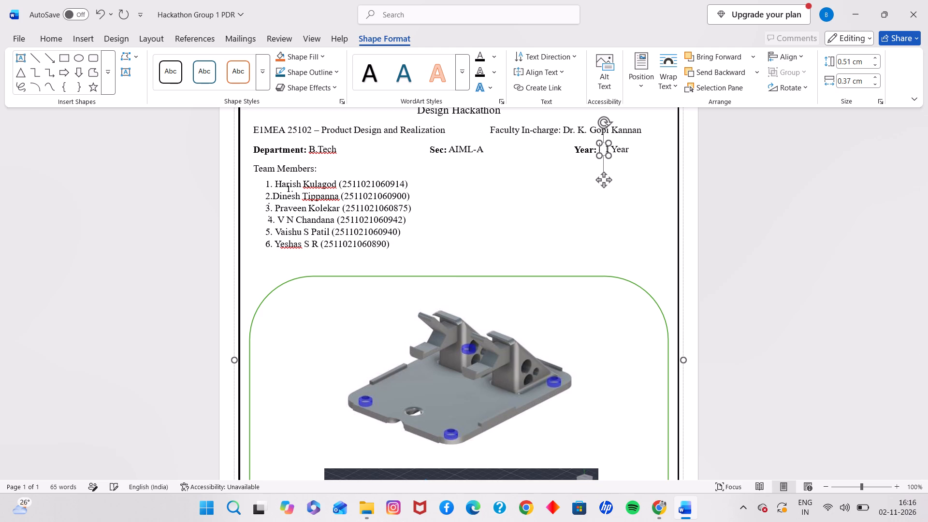
text(2nd)
text(dd)
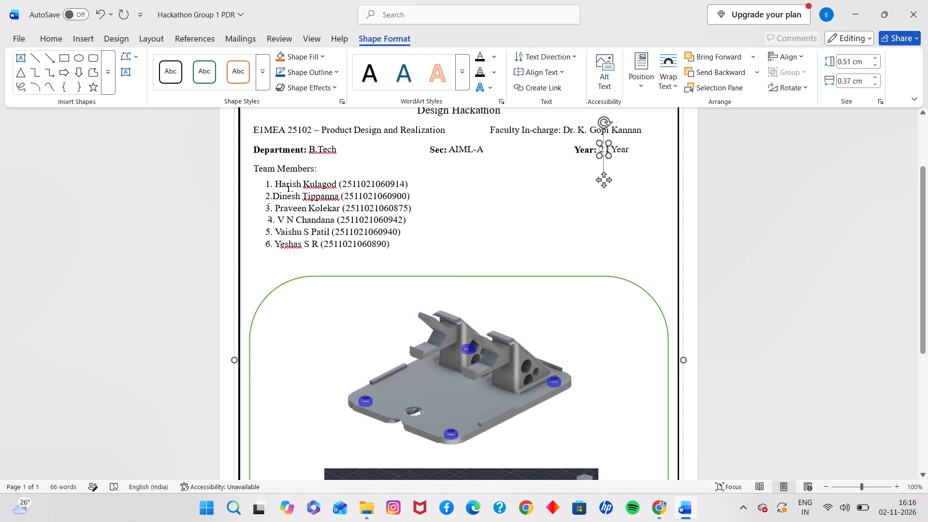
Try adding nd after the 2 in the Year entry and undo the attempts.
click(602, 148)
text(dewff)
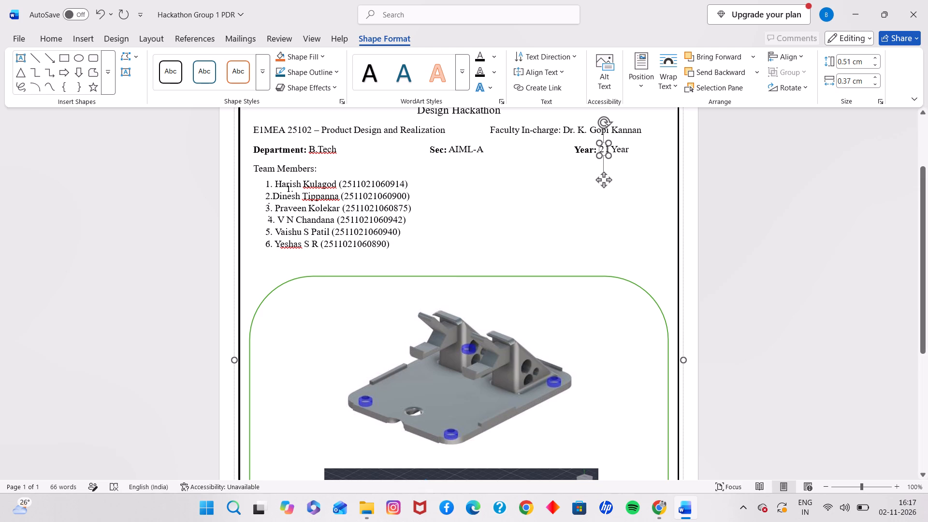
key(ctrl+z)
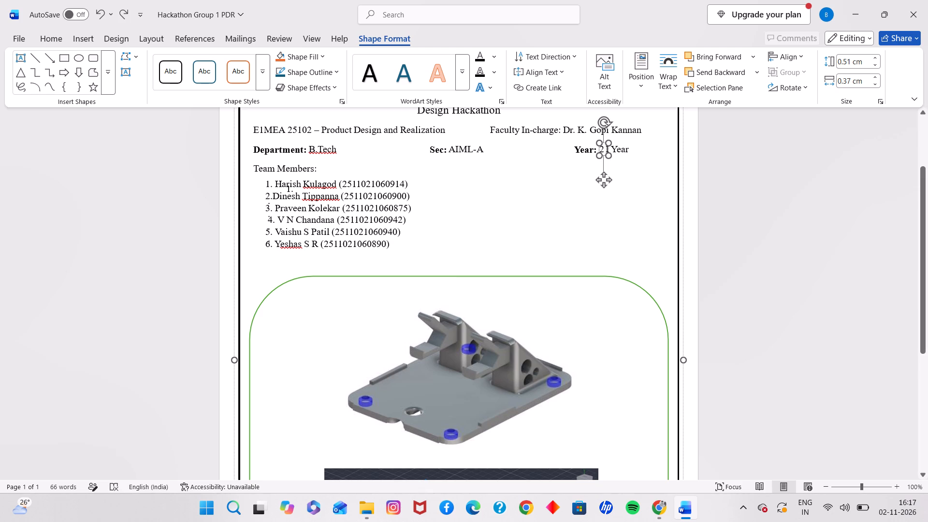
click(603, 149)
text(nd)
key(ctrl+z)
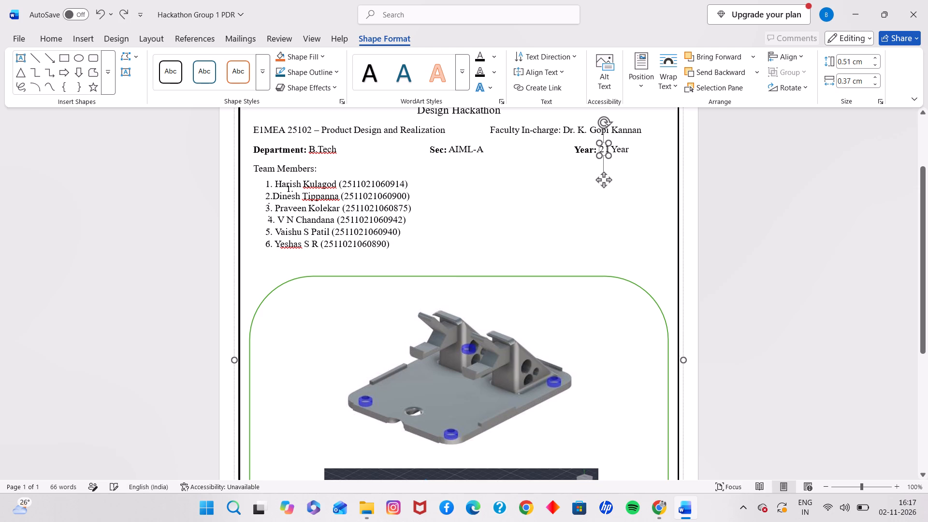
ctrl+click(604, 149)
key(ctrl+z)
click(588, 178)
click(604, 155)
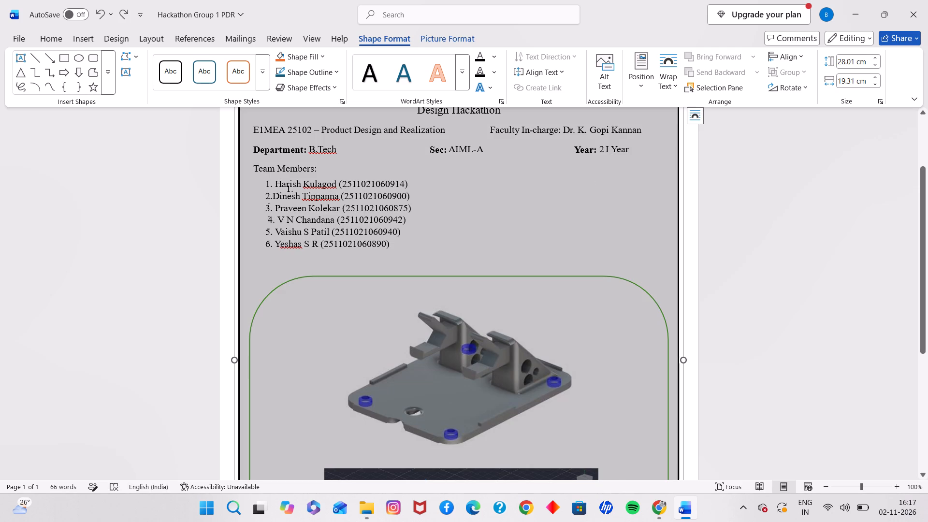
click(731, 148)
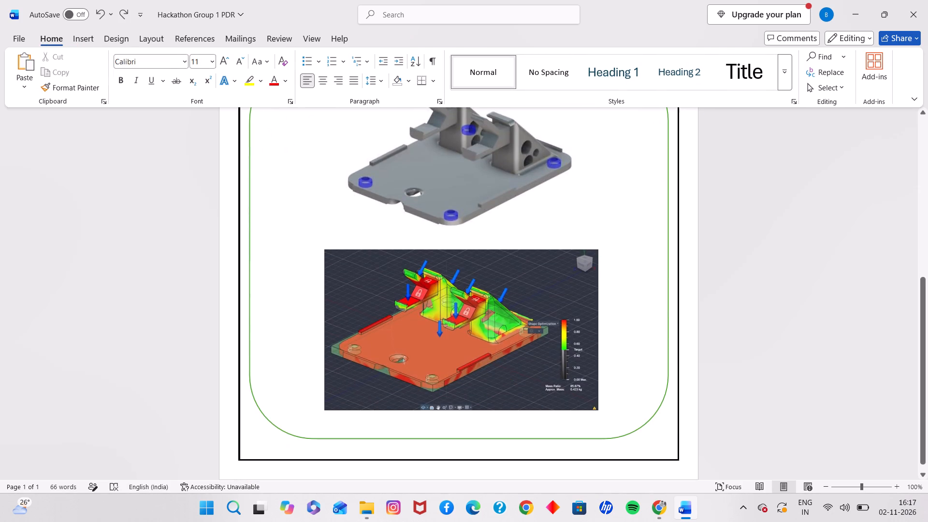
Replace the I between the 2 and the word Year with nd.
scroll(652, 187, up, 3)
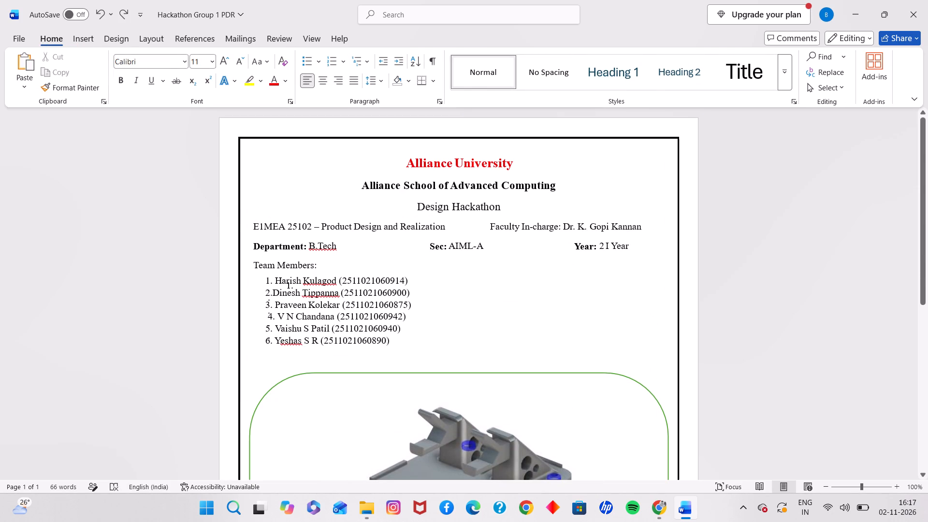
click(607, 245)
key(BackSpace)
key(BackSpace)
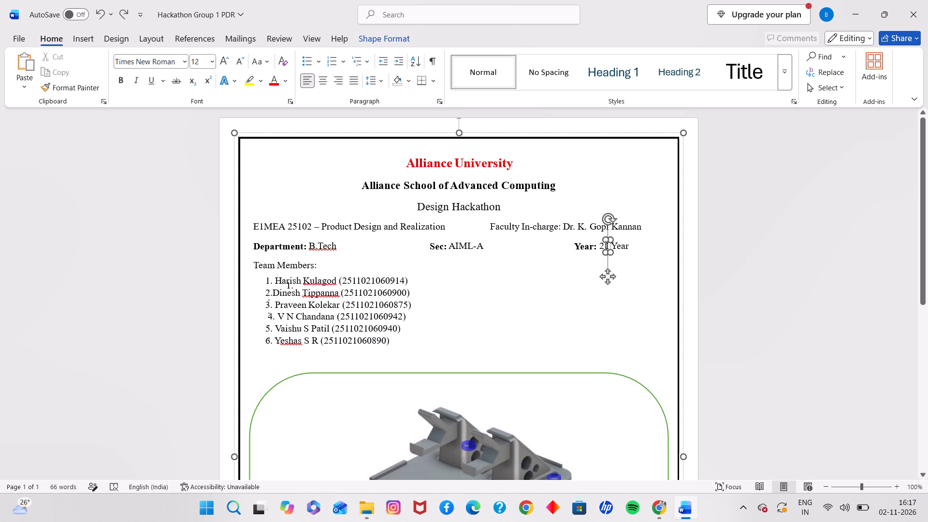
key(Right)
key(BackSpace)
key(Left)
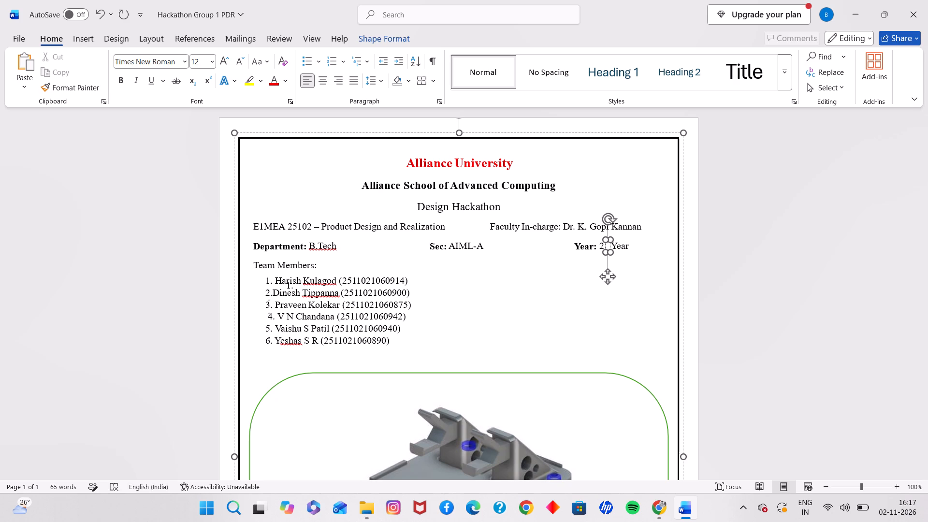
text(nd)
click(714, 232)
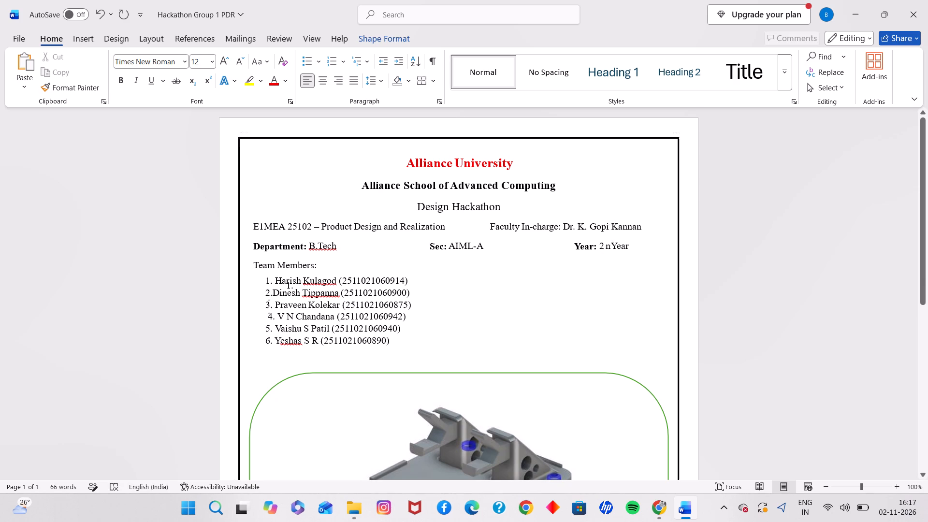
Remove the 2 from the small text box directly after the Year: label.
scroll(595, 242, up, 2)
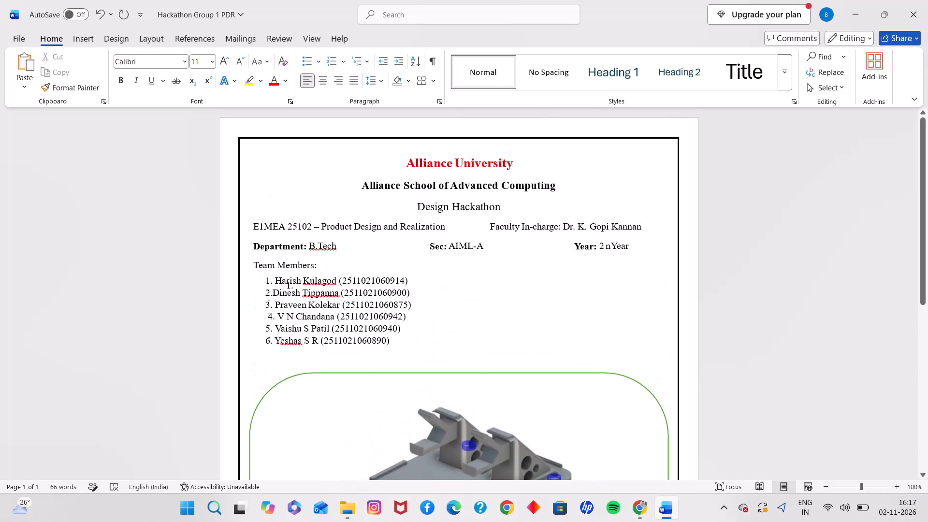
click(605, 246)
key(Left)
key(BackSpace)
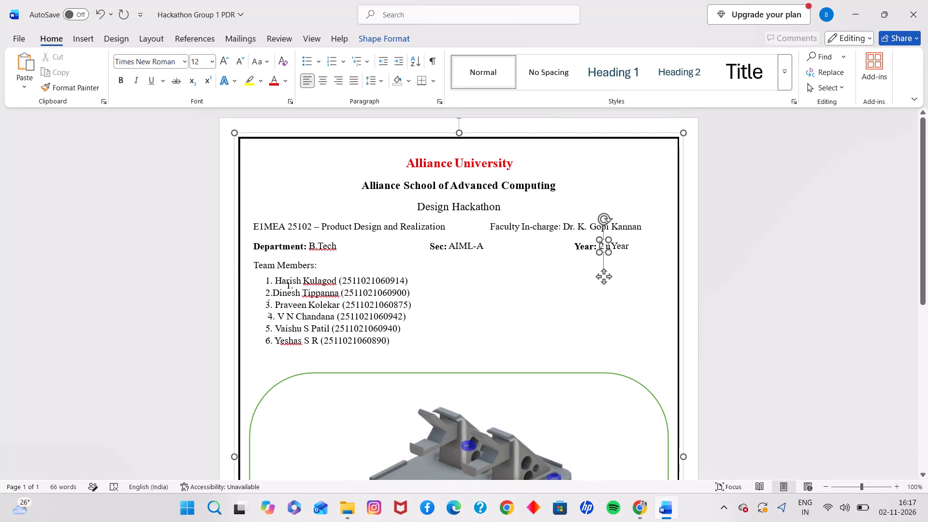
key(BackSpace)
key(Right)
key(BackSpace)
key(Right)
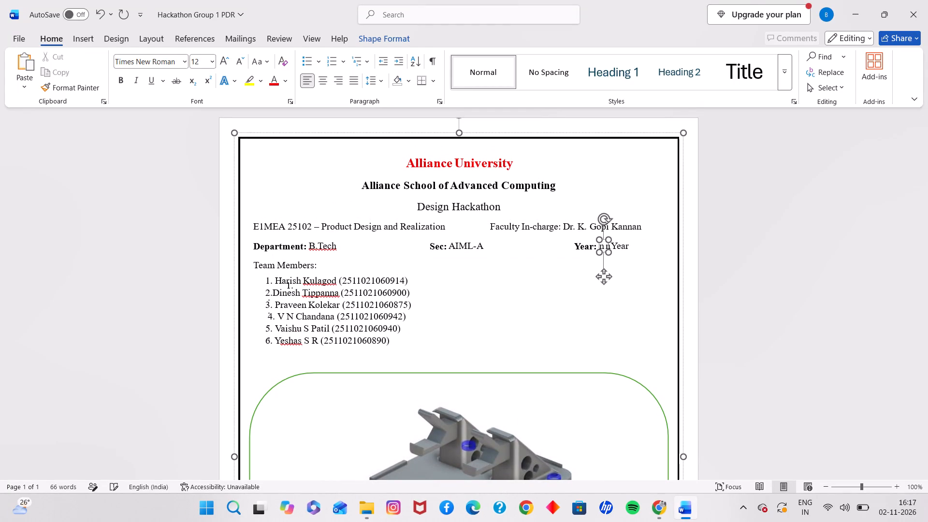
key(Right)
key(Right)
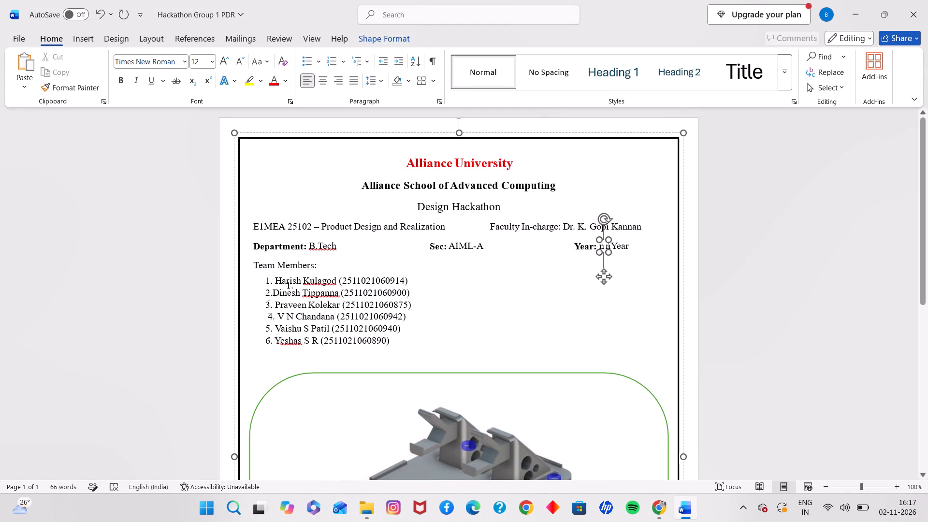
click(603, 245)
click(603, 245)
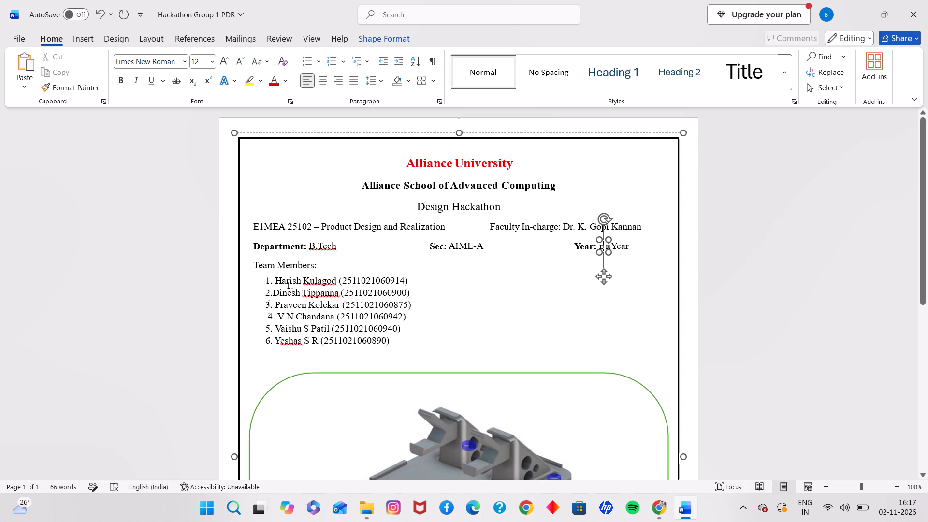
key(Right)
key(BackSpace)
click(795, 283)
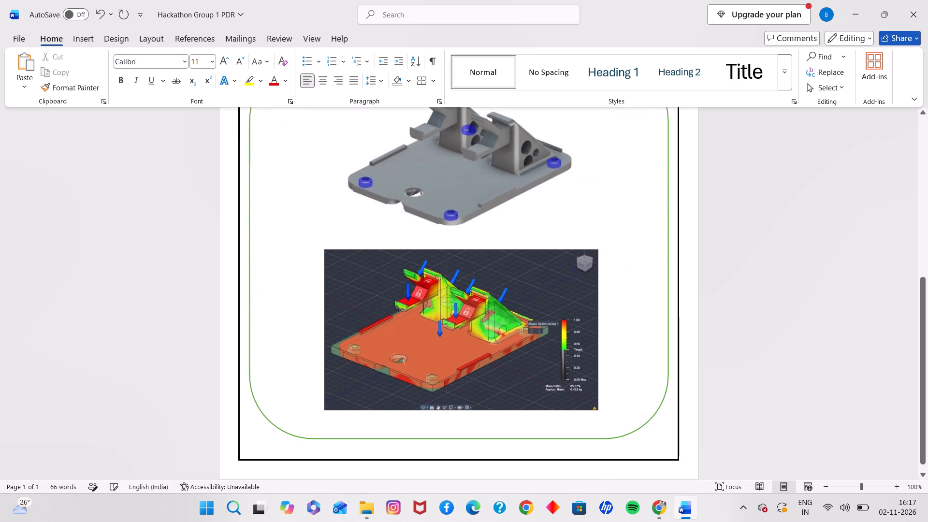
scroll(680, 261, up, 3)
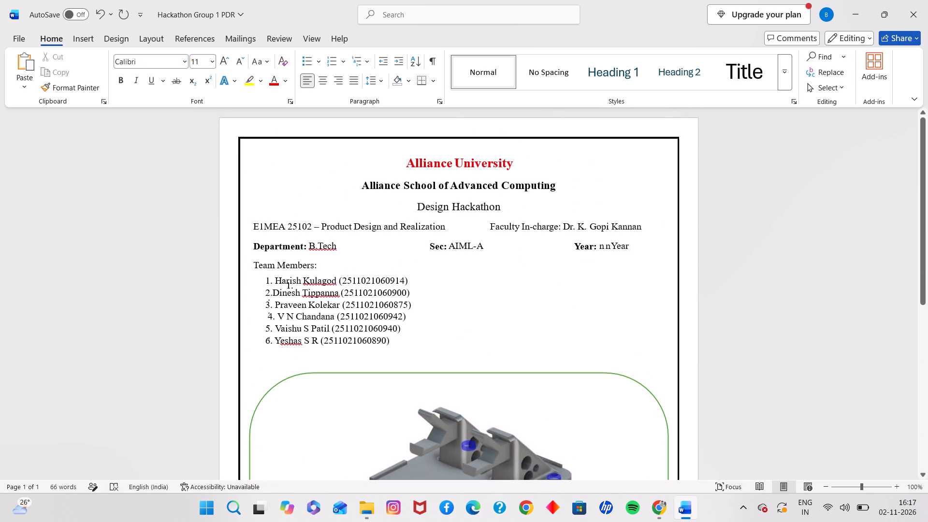
Clear the text from the second small text box, directly before the word Year.
click(608, 246)
key(Right)
key(BackSpace)
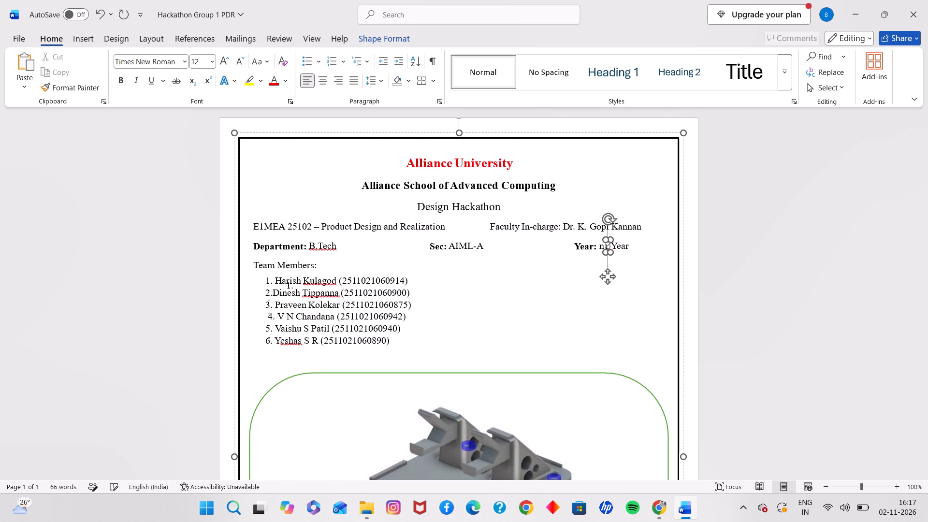
key(BackSpace)
key(BackSpace)
key(Left)
click(768, 225)
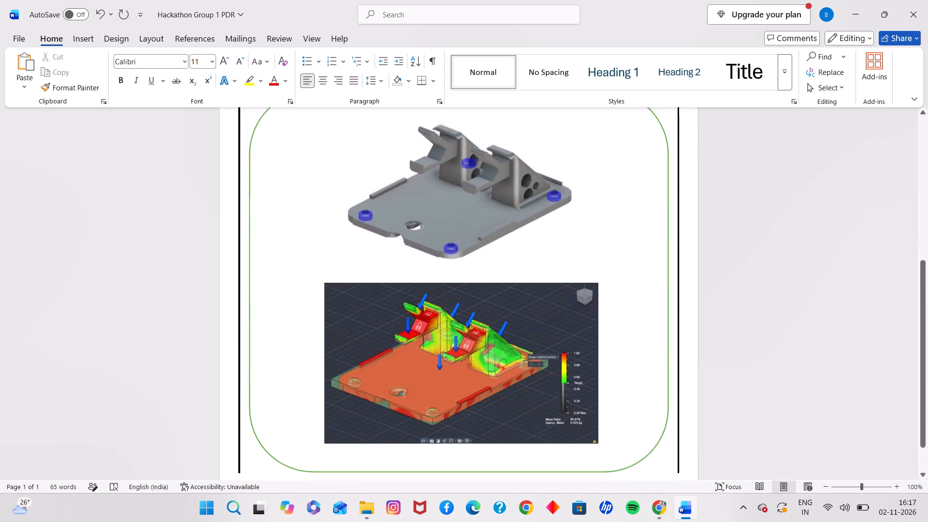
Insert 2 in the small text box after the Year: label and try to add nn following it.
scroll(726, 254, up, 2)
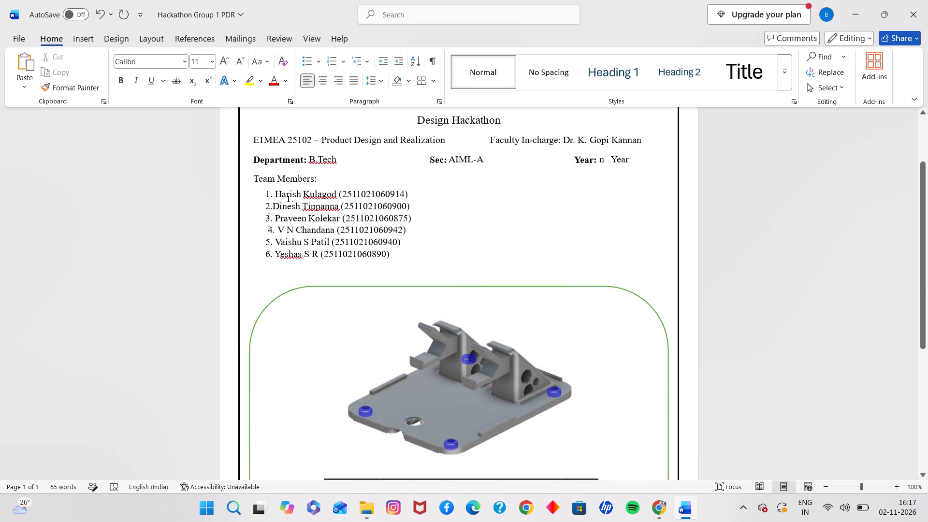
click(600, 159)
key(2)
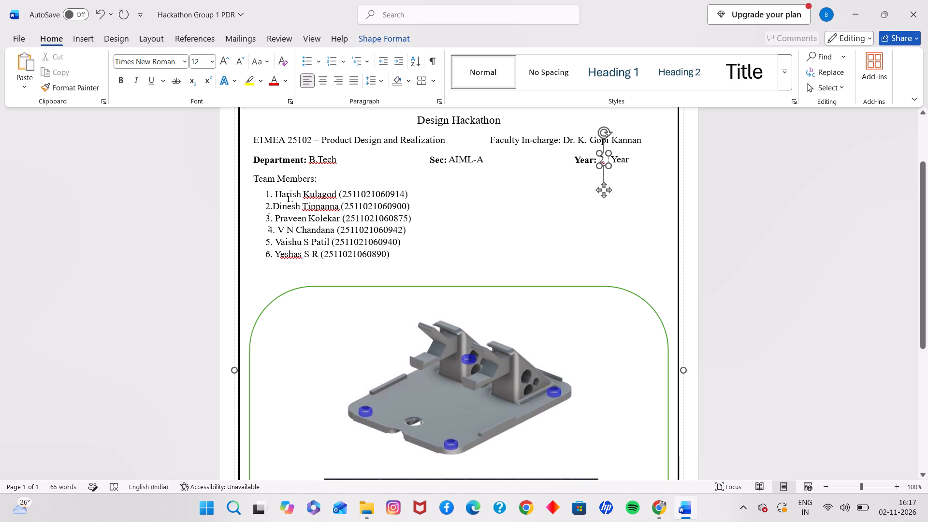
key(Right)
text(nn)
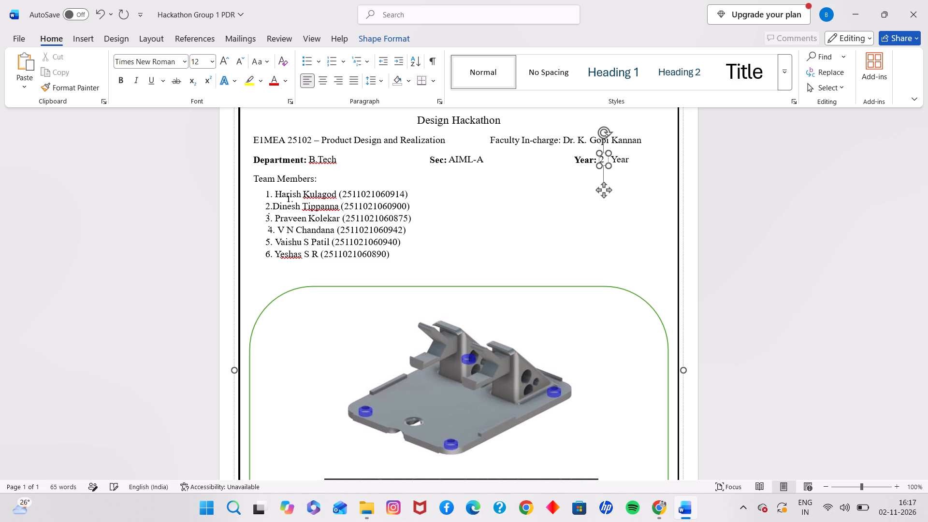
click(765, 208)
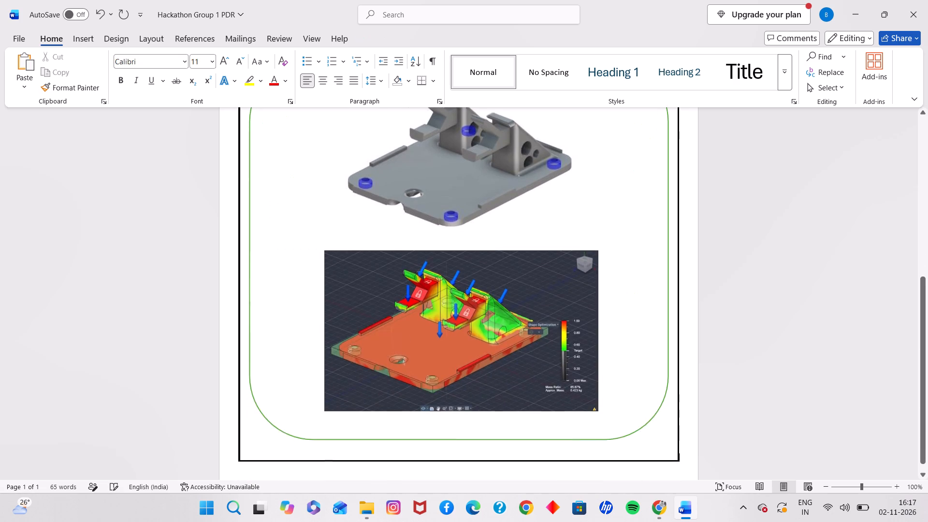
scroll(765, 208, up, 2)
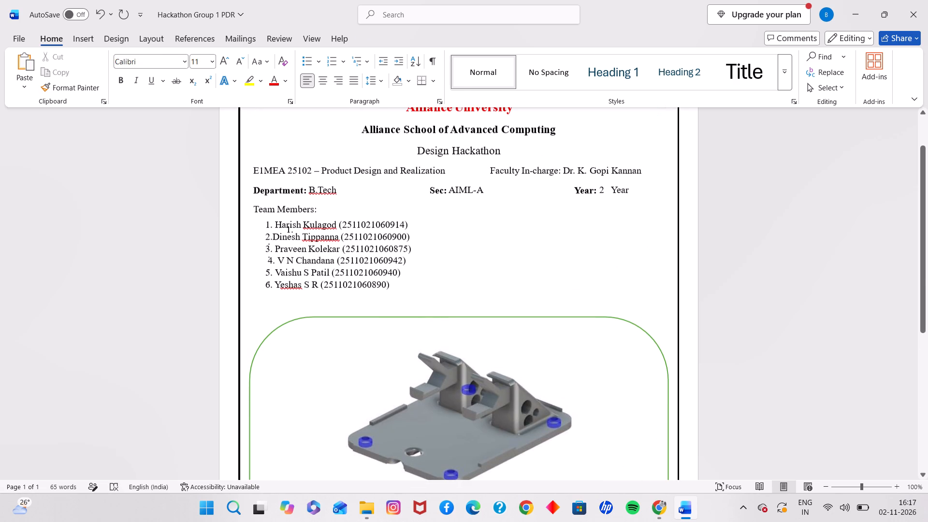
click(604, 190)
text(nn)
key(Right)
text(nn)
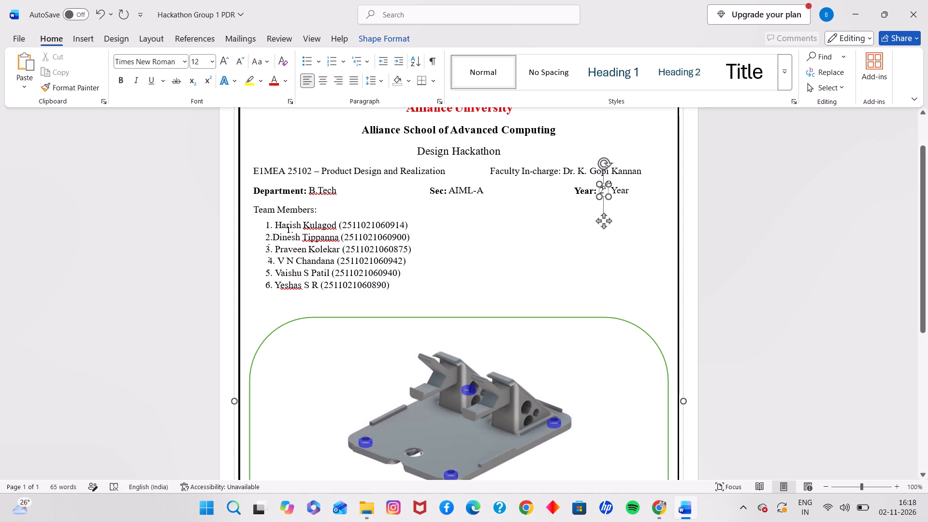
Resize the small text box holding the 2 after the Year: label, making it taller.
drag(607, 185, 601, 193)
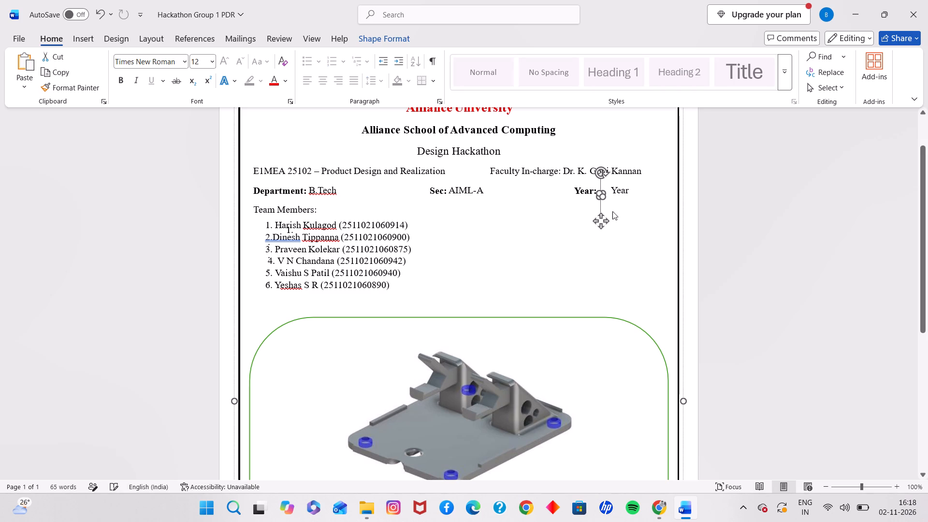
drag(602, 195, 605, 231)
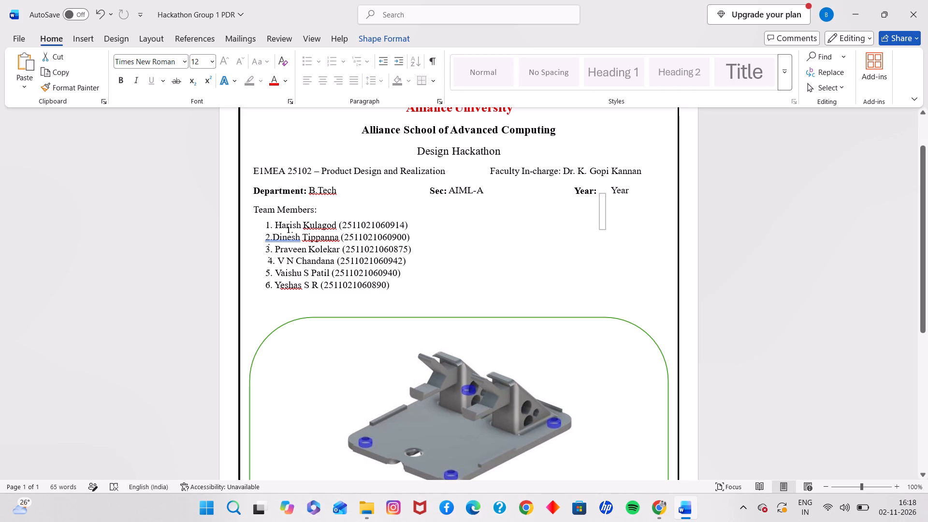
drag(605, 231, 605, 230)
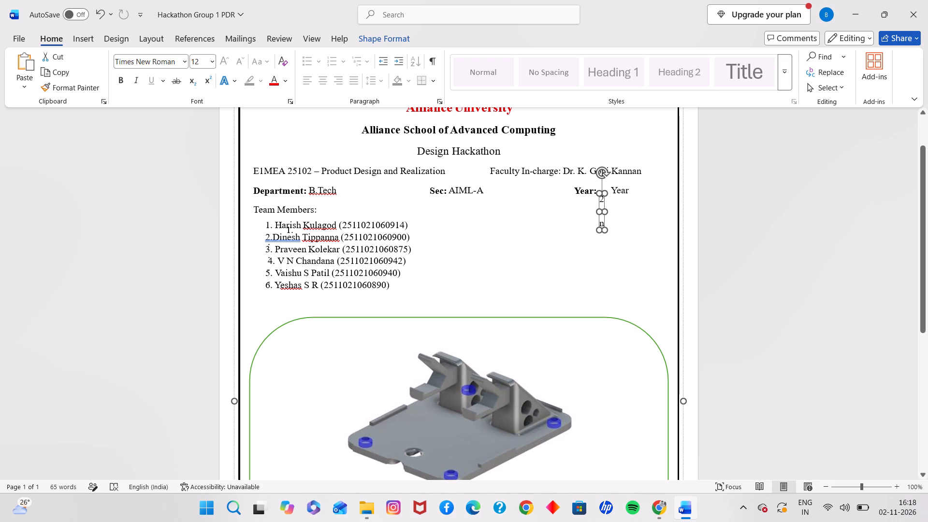
Delete the small text box holding the 2 after the Year: label.
click(603, 174)
key(Delete)
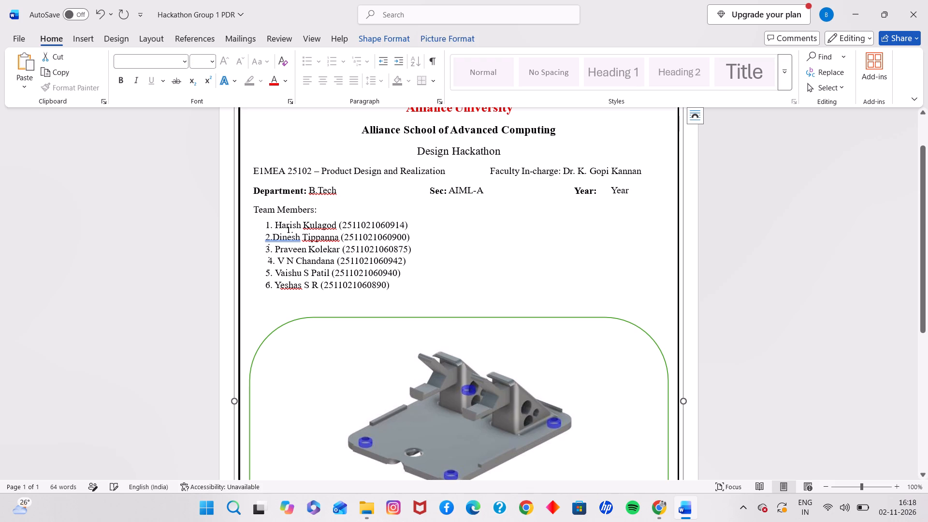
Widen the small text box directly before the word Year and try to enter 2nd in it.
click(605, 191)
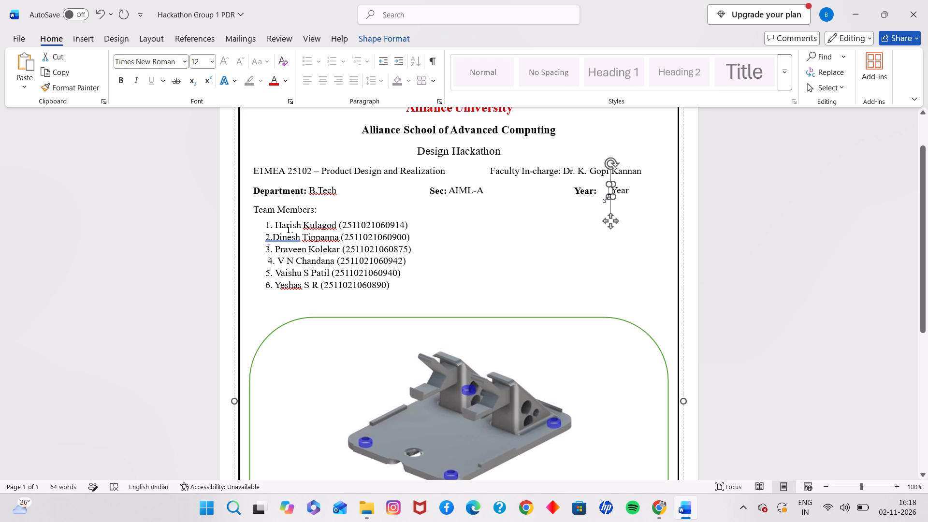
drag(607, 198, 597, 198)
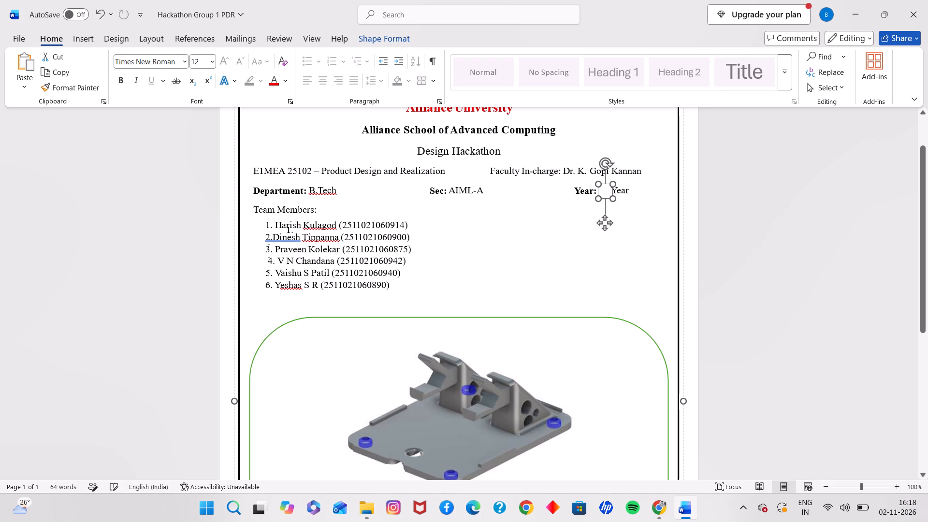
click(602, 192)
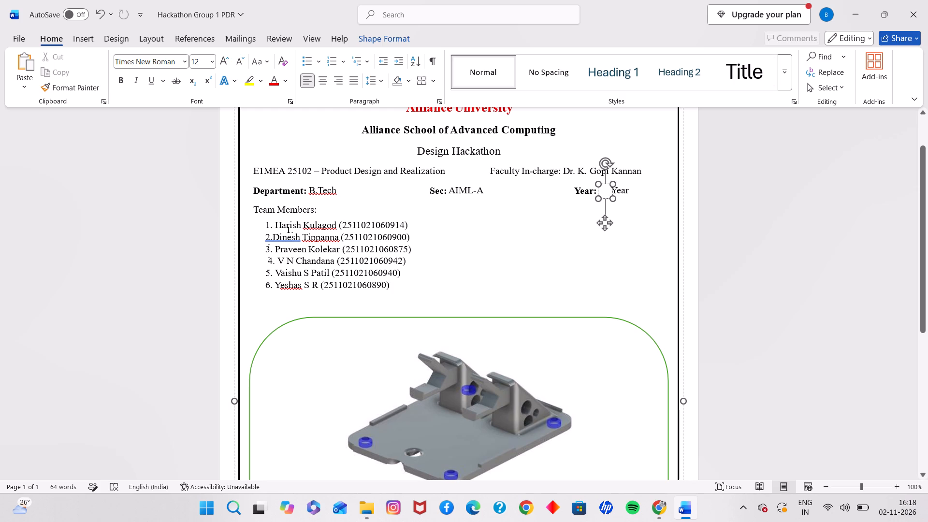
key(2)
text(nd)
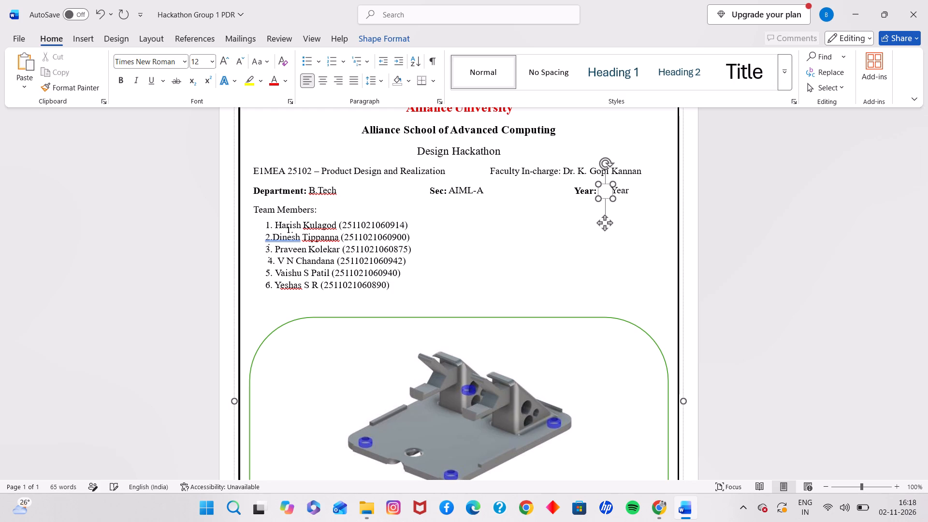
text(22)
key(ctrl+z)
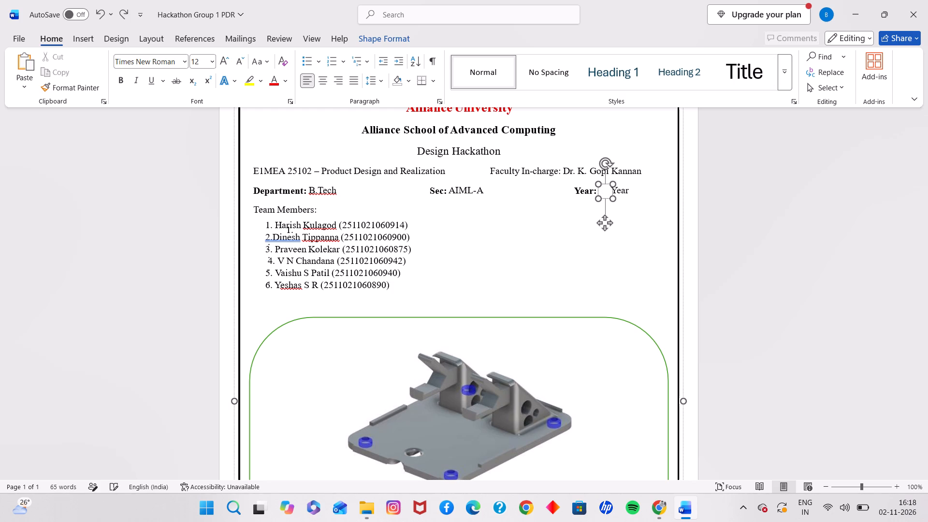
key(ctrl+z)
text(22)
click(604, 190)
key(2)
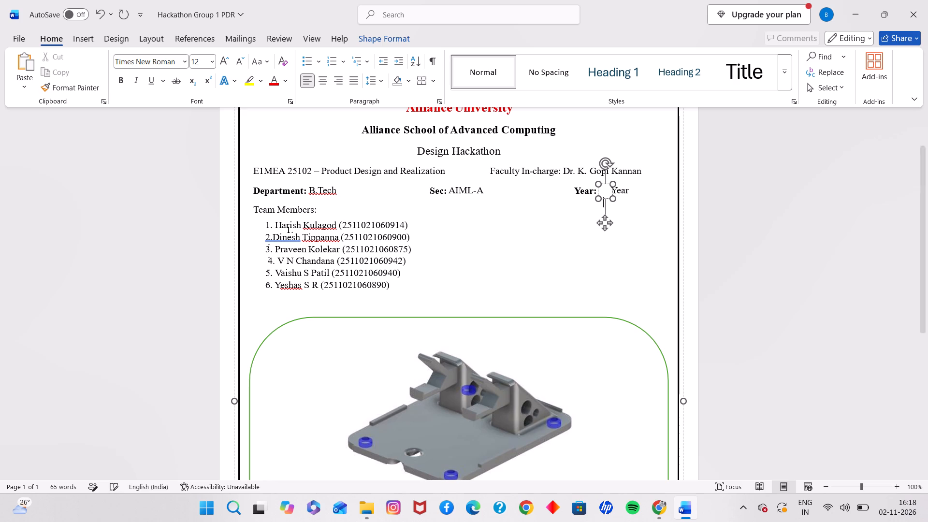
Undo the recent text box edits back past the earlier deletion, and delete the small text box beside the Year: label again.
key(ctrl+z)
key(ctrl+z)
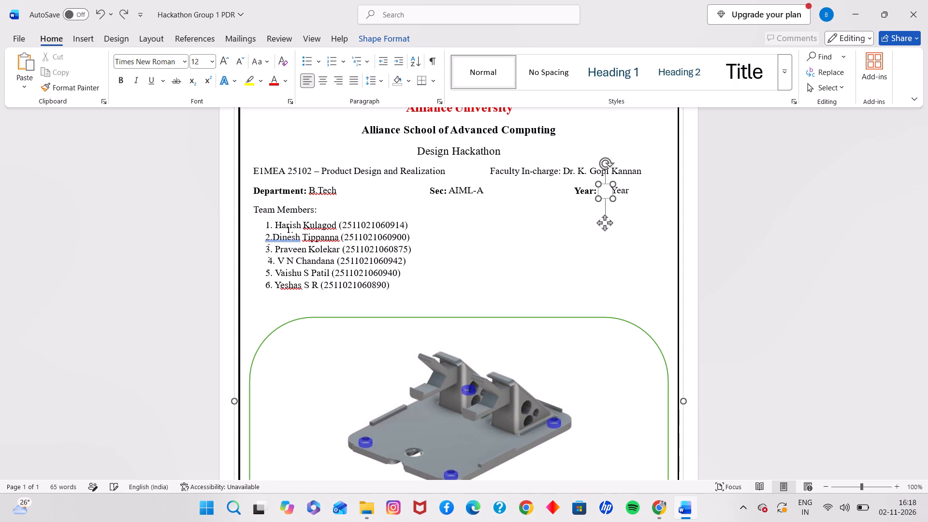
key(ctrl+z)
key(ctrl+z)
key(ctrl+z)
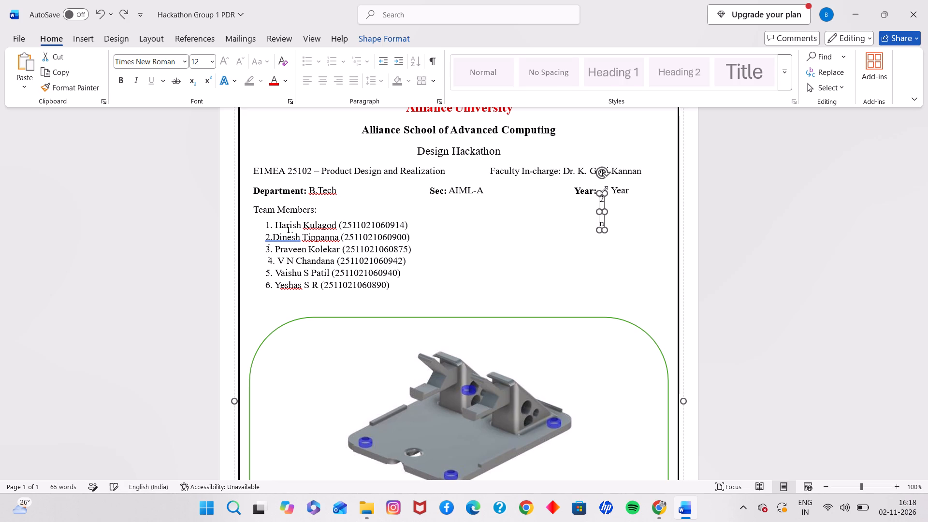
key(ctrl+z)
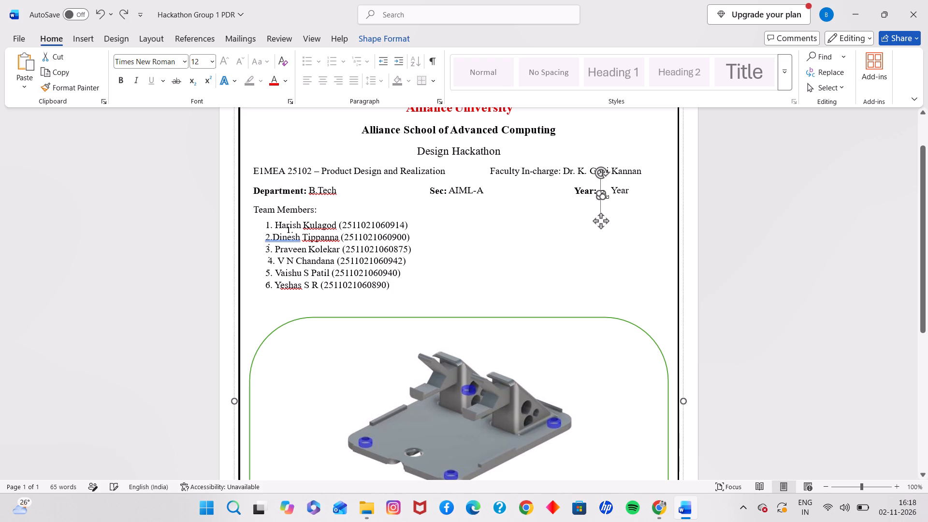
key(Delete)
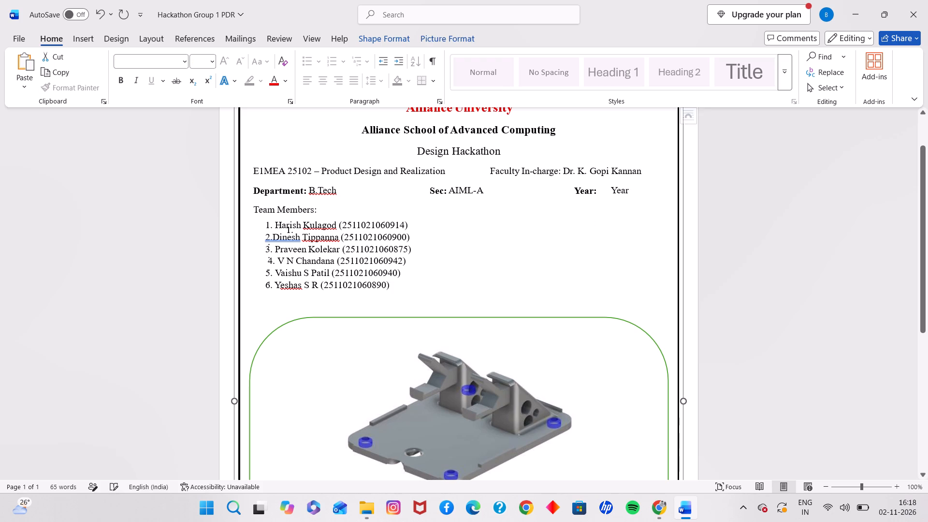
Add 2nd directly after the Year: label and widen the label's text box to fit more of the text.
click(604, 191)
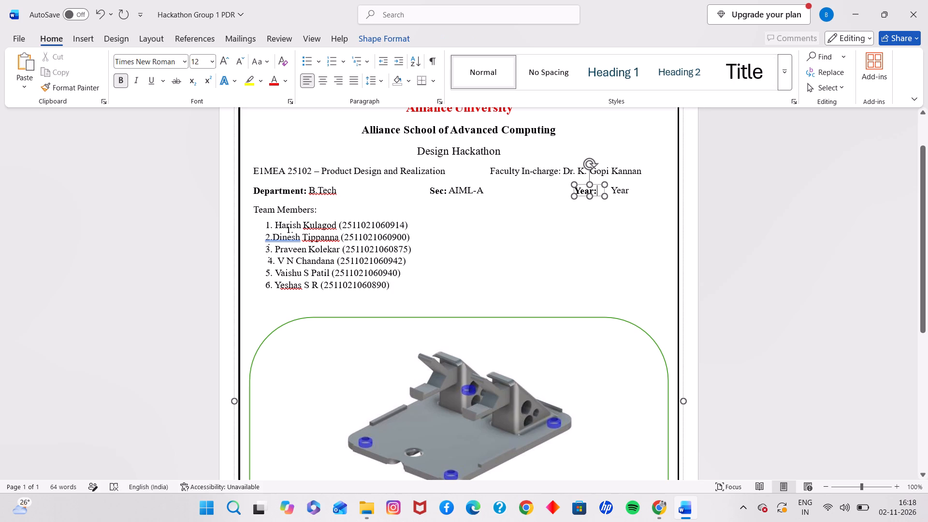
key(2)
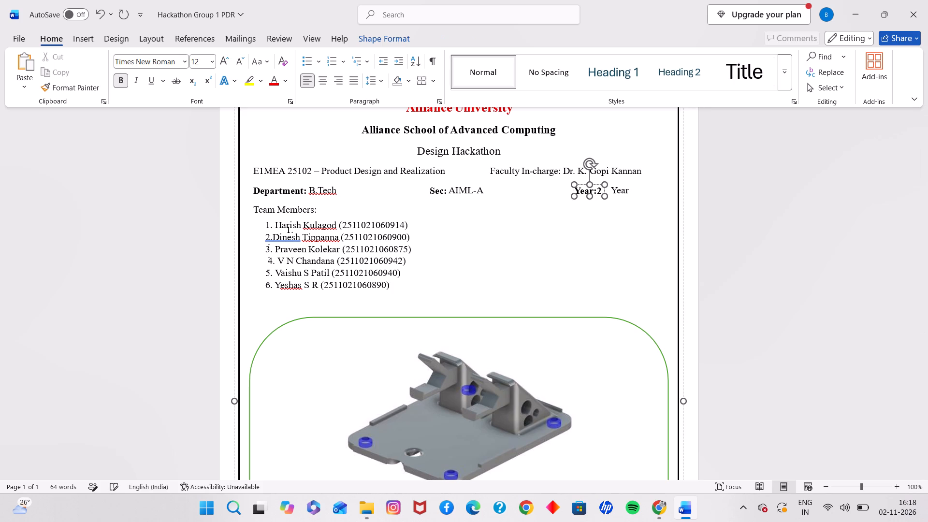
text(nd)
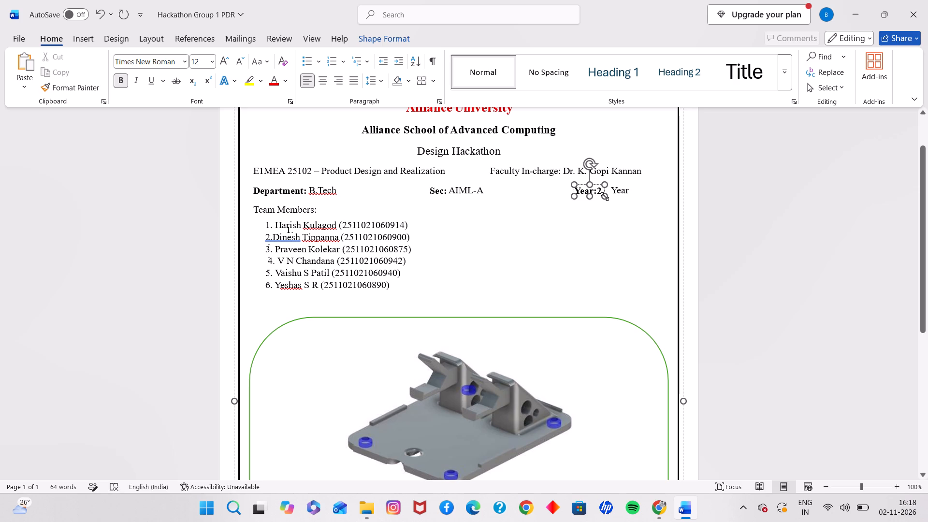
drag(605, 196, 612, 196)
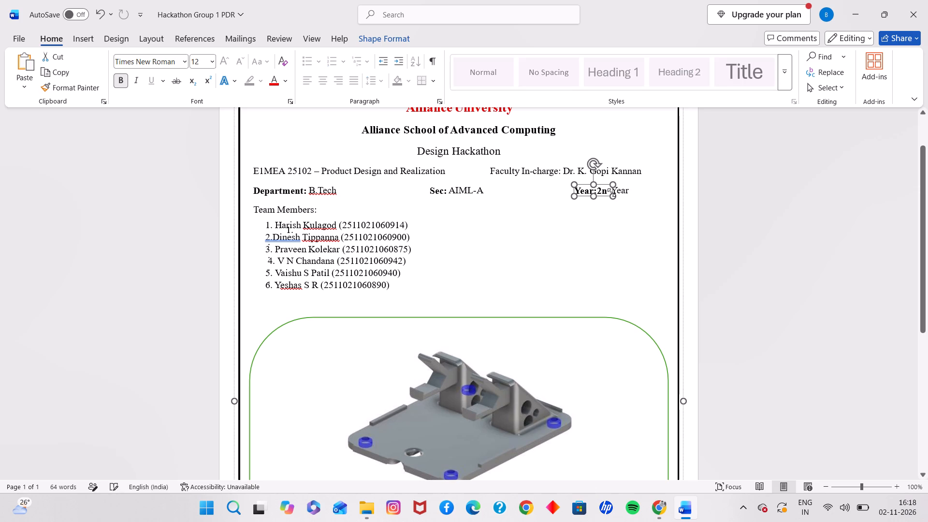
Enter d in the narrow text box between the Year: label and the word Year.
click(606, 192)
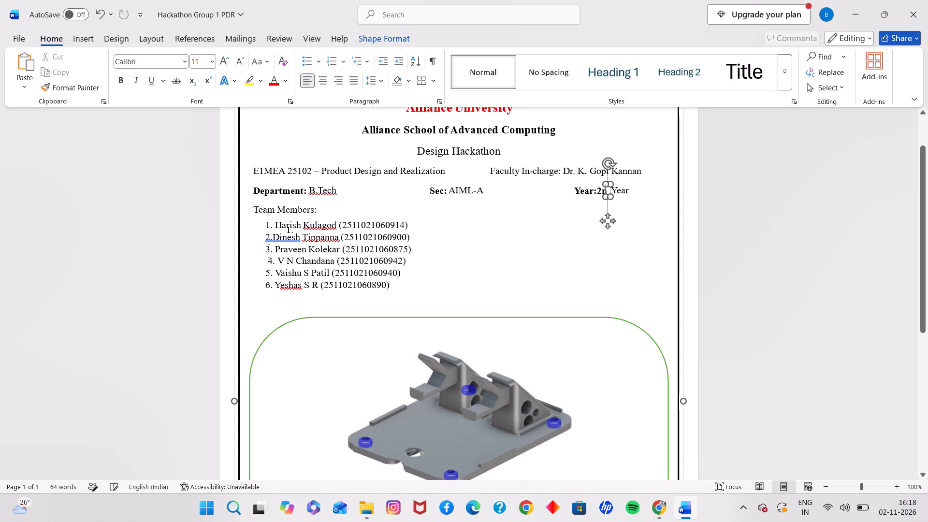
key(d)
click(774, 189)
click(739, 215)
scroll(653, 252, up, 3)
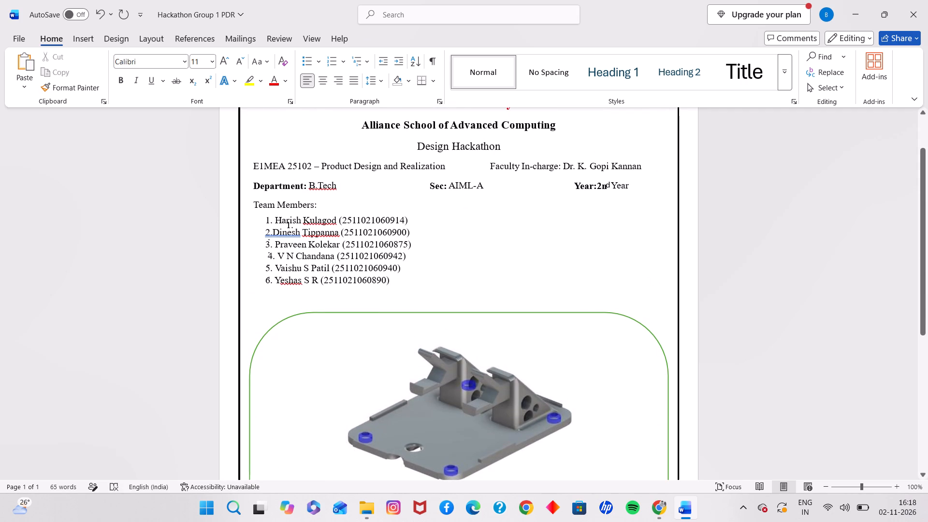
Replace the section letter after the hyphen on the Sec: line with I.
click(477, 188)
key(Right)
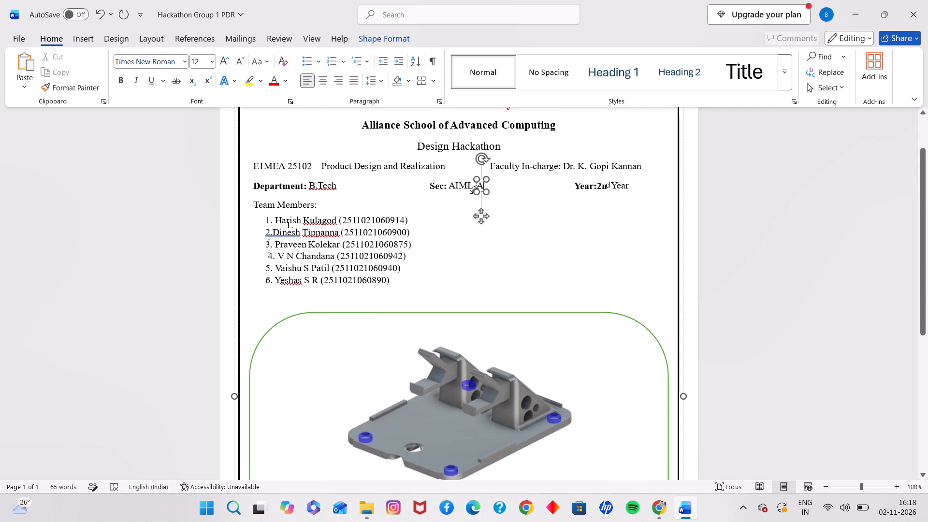
key(BackSpace)
key(shift+i)
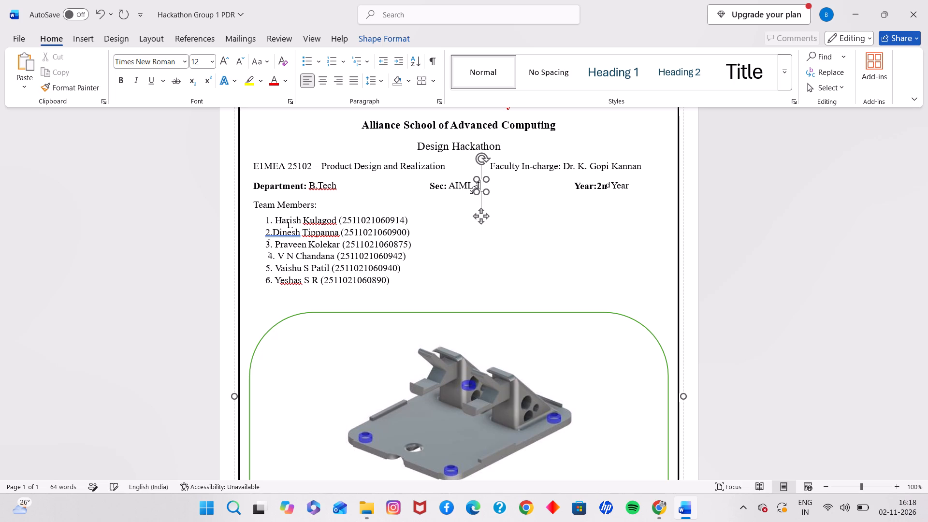
key(Left)
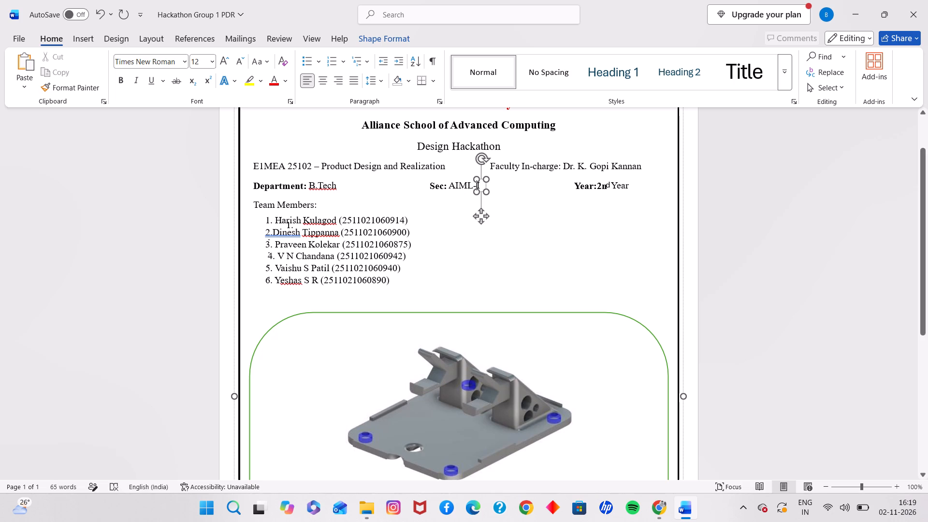
click(844, 190)
scroll(604, 171, up, 3)
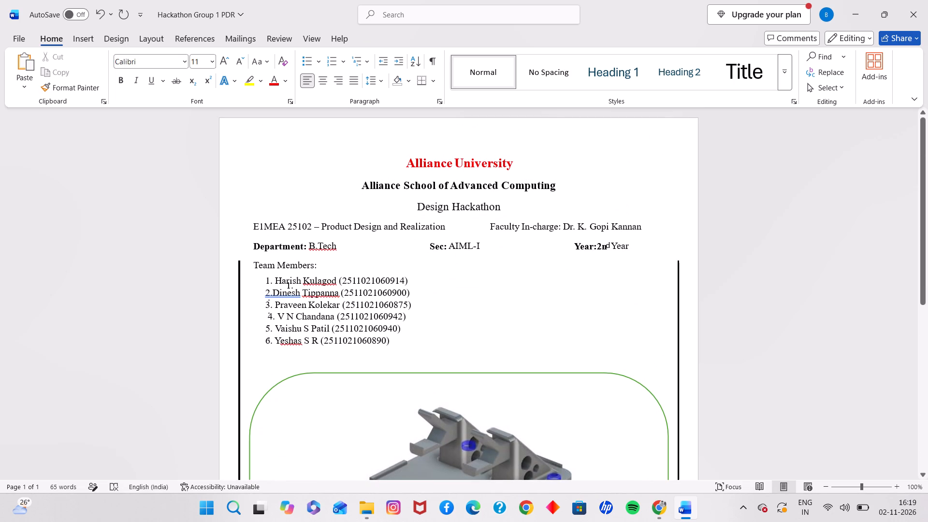
Replace AIML with GEN in the text box after the Sec: label.
click(464, 244)
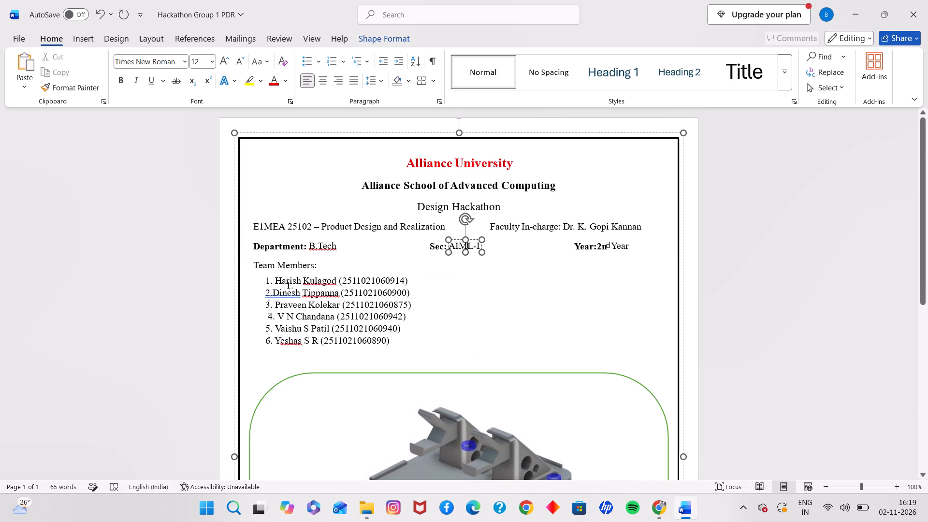
key(Right)
key(BackSpace)
key(BackSpace)
key(BackSpace)
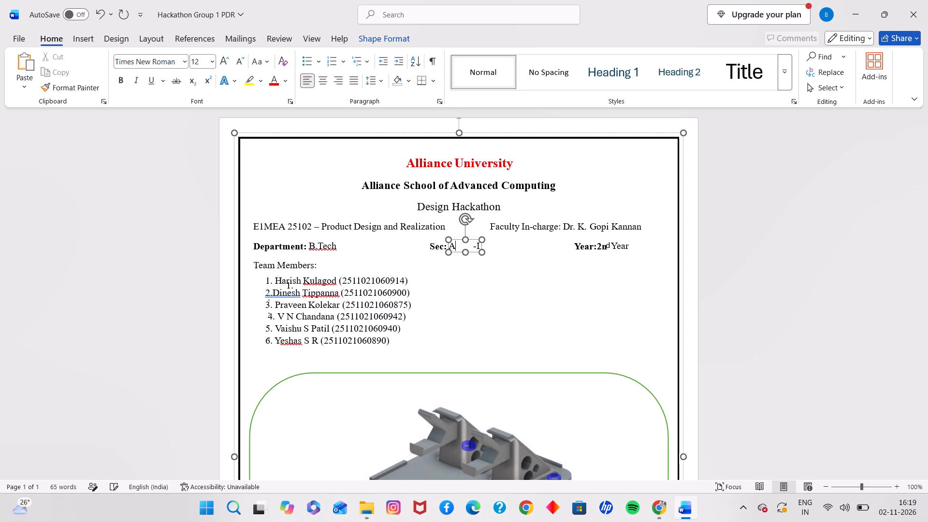
key(BackSpace)
text(GEN)
click(784, 275)
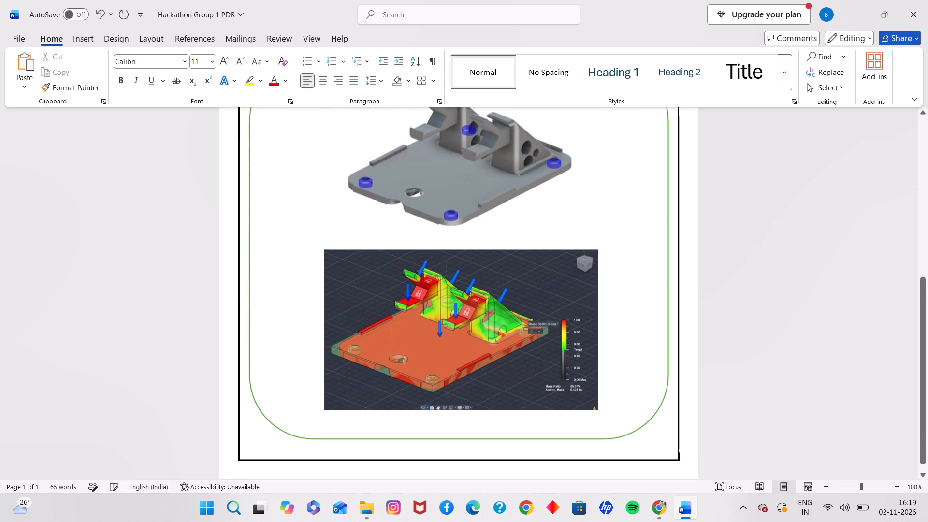
scroll(684, 281, up, 1)
scroll(561, 291, up, 5)
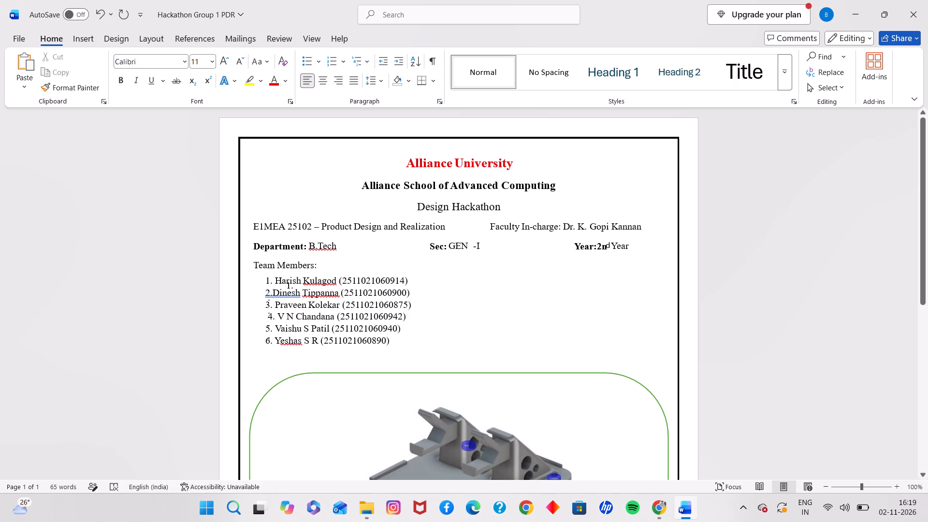
Save the document as the Word Document Hackathon Group 1 PDR in the Downloads folder.
scroll(561, 291, down, 2)
key(ctrl+s)
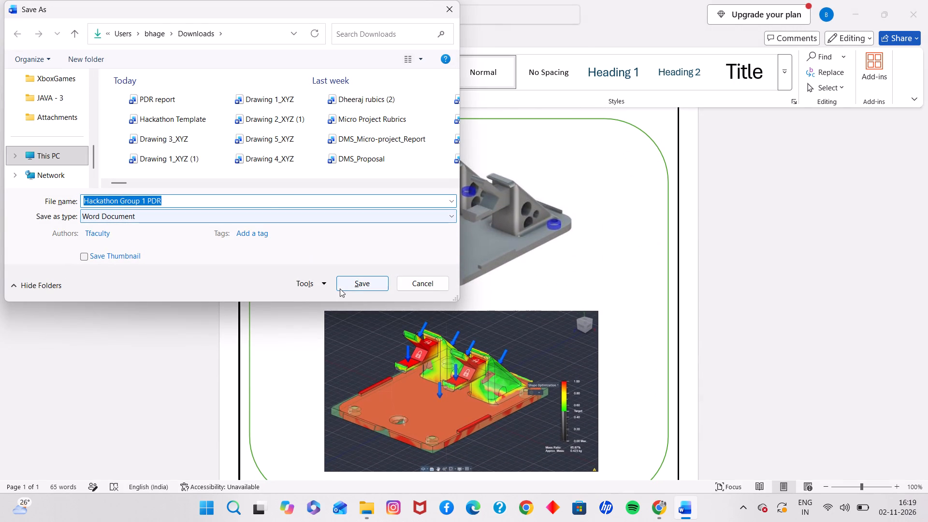
click(357, 282)
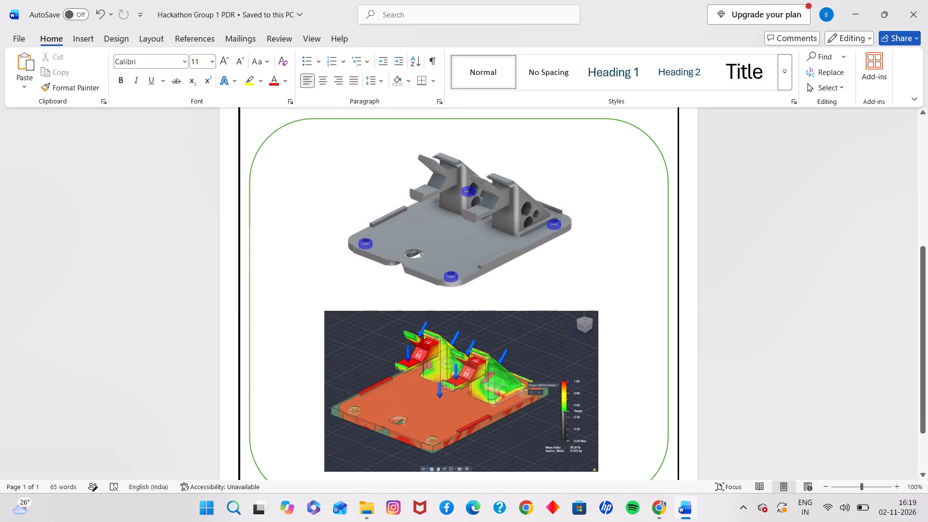
Start saving another copy of Hackathon Group 1 PDR to the Downloads folder and select its file type.
scroll(357, 282, up, 5)
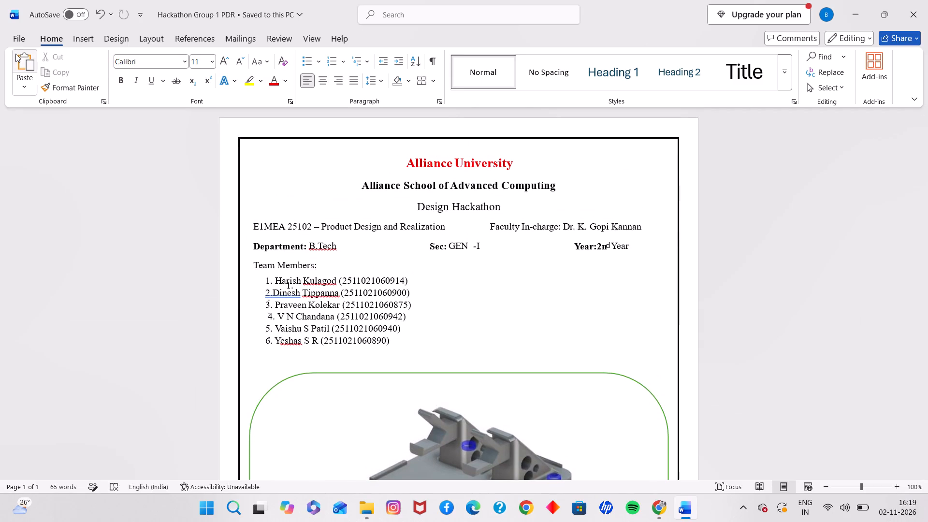
click(16, 40)
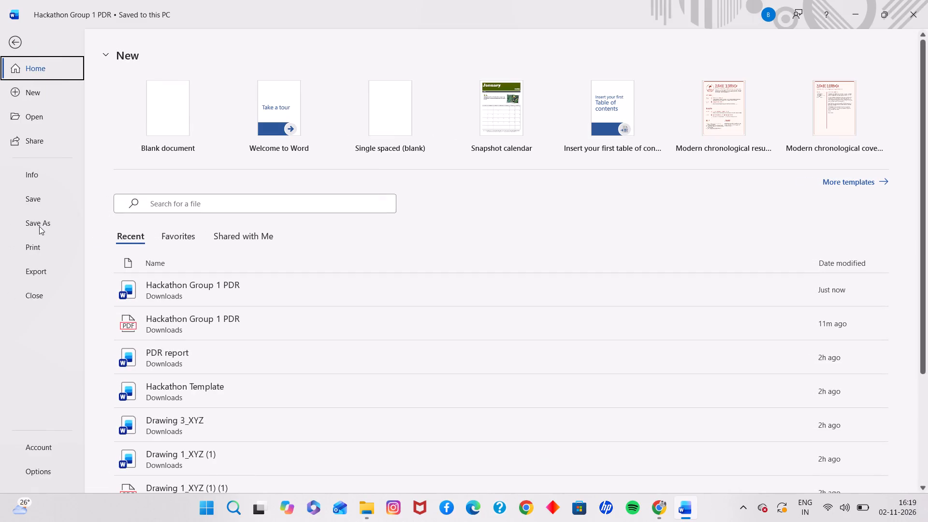
click(39, 226)
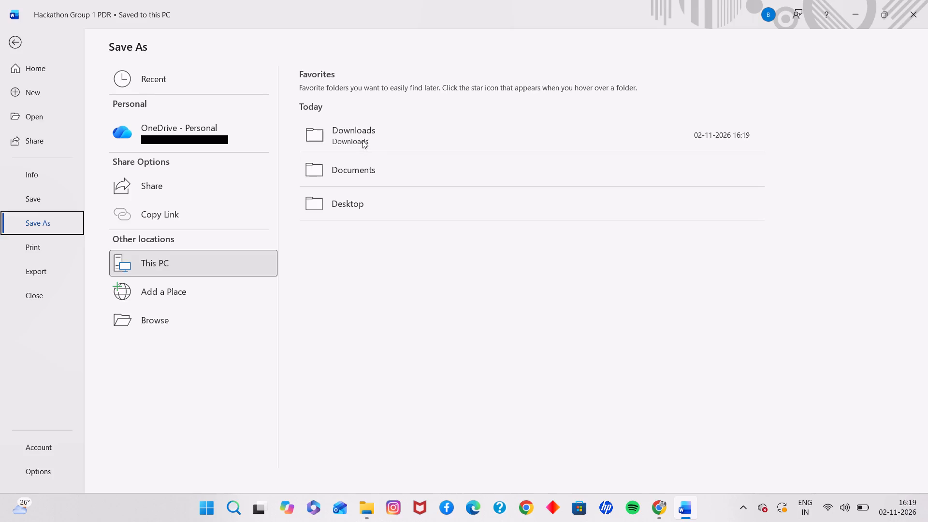
click(362, 140)
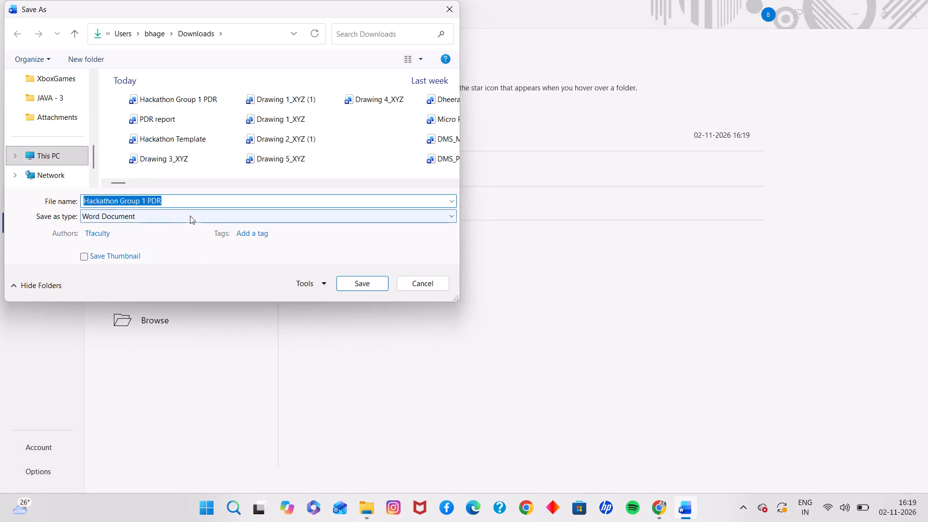
click(190, 216)
click(159, 288)
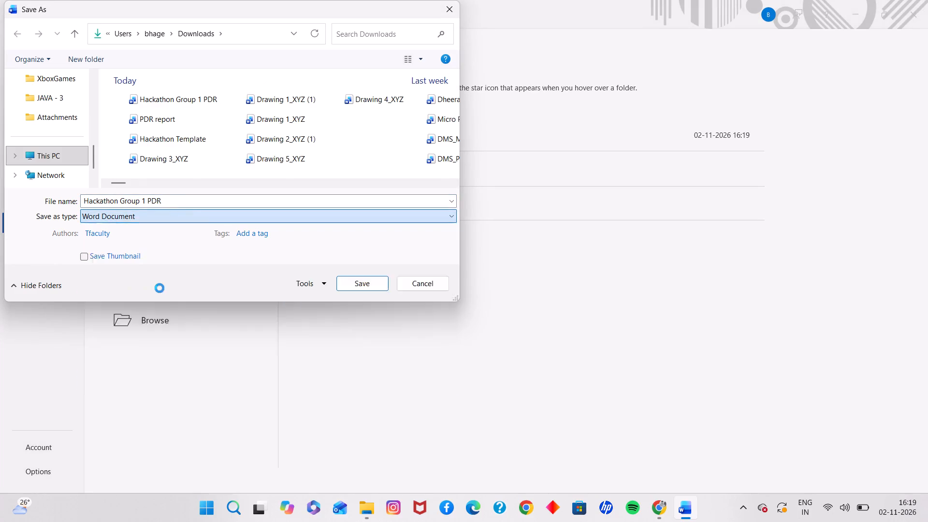
Save Hackathon Group 1 PDR as a minimum-size PDF in the Downloads folder, replacing the existing file of that name.
click(365, 314)
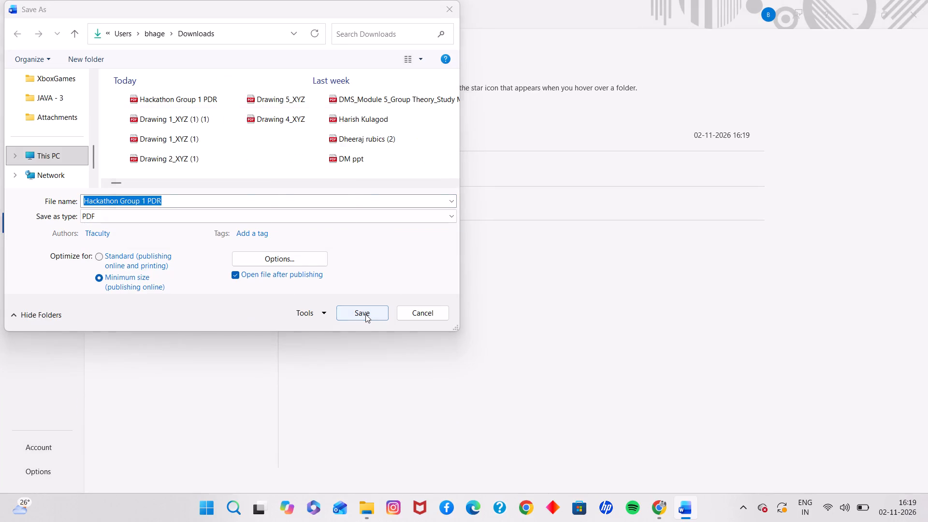
click(269, 203)
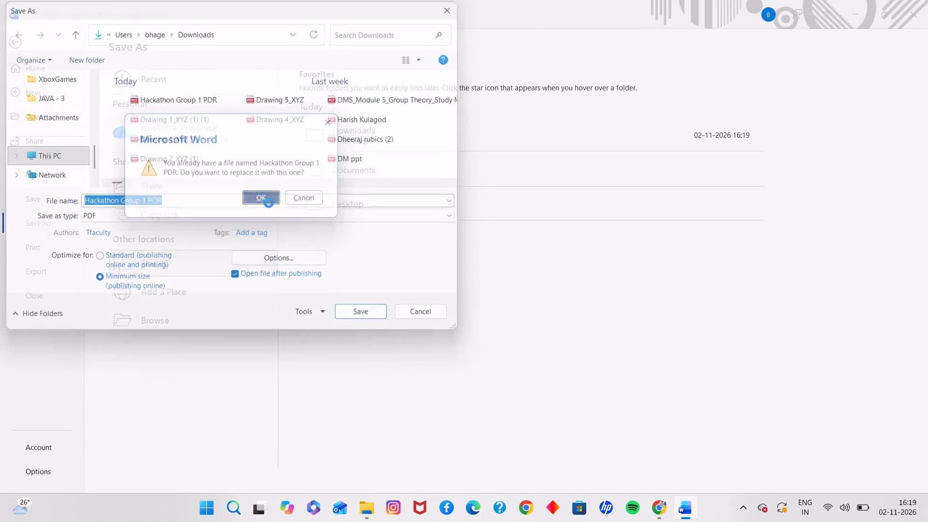
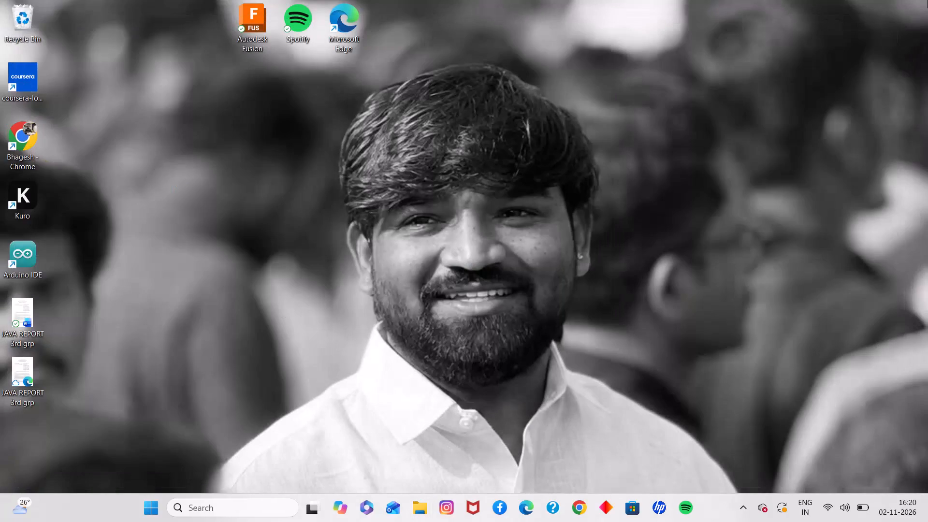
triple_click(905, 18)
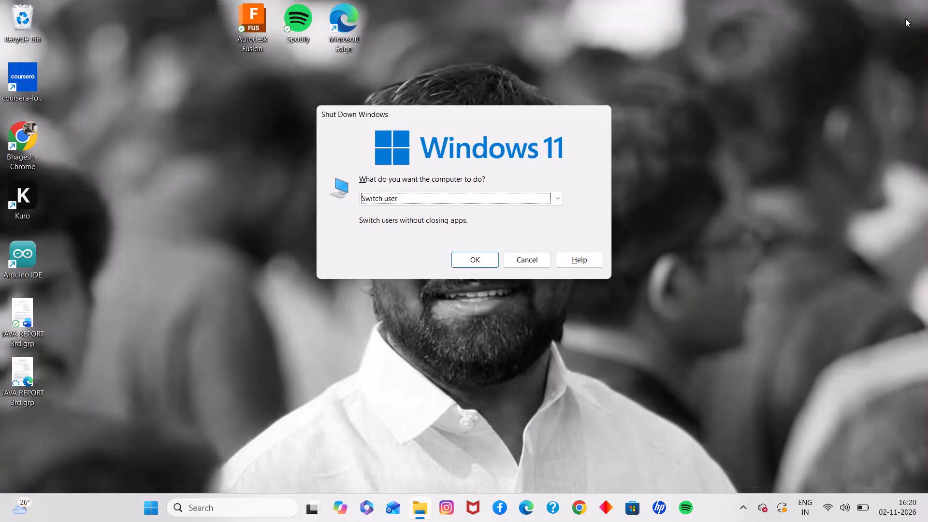